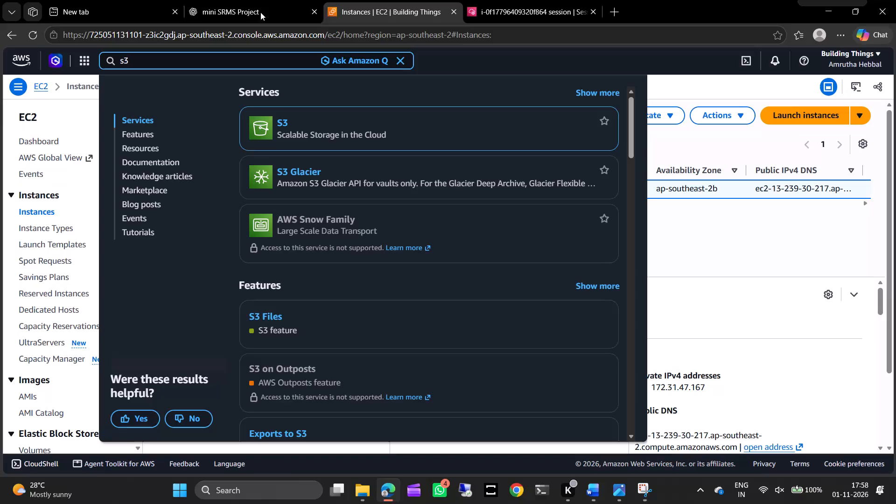
Open the S3 service and copy a rectangular screen snip of its general purpose buckets list.
{"action": "left_click", "coordinate": [281, 123]}
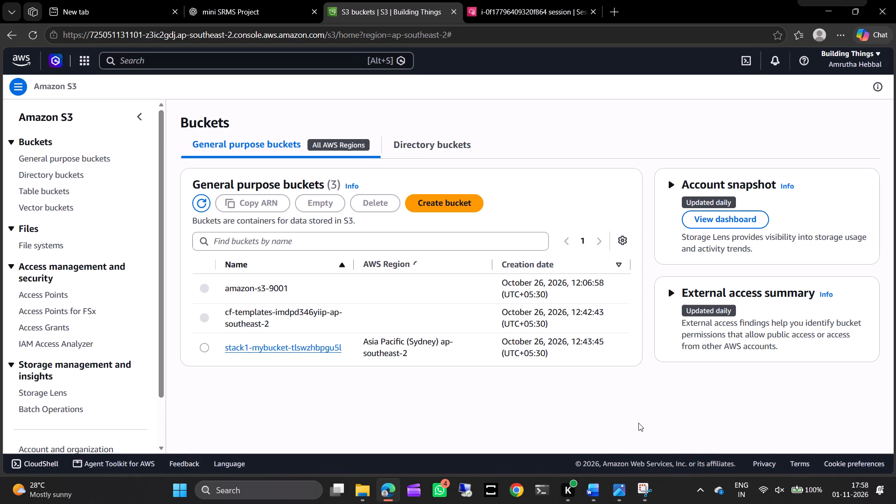
{"action": "left_click", "coordinate": [650, 500]}
{"action": "left_click", "coordinate": [324, 203]}
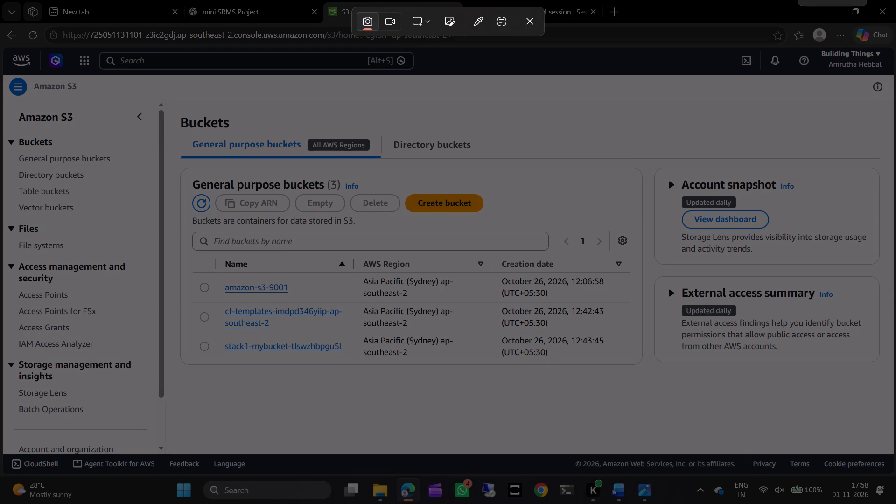
{"action": "left_click_drag", "start_coordinate": [166, 98], "coordinate": [654, 401]}
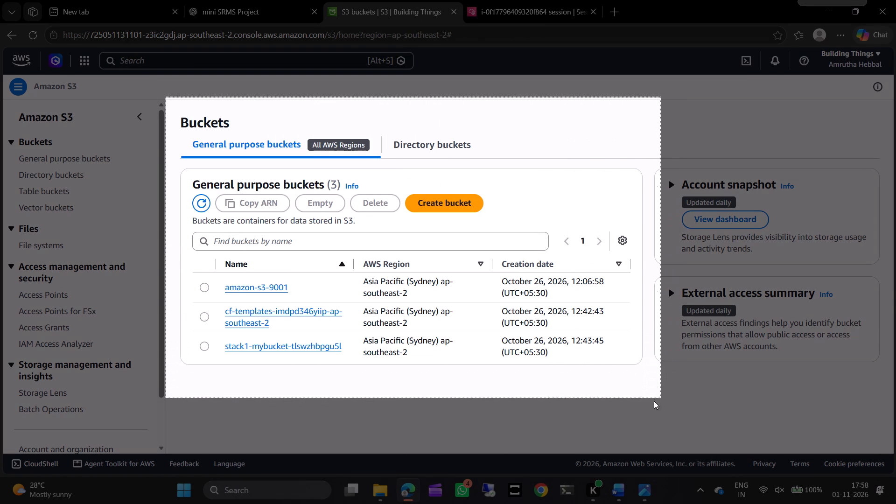
{"action": "left_click_drag", "start_coordinate": [654, 401], "coordinate": [647, 385]}
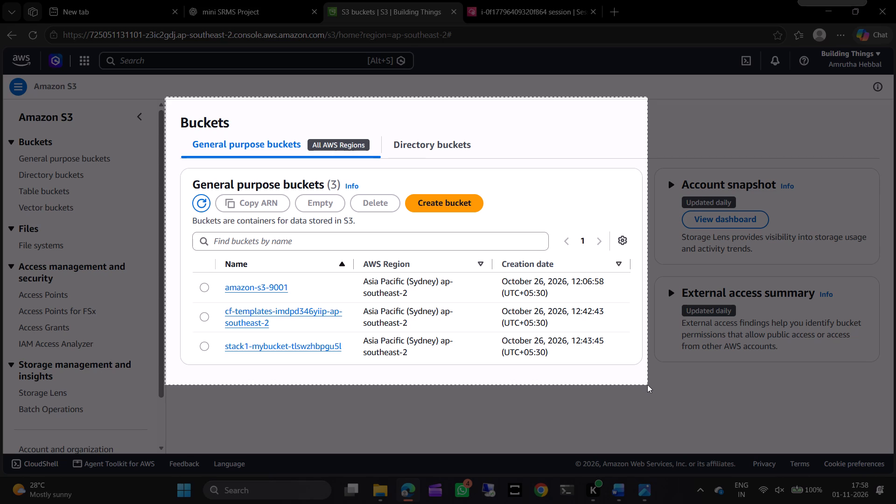
{"action": "left_click_drag", "start_coordinate": [647, 385], "coordinate": [650, 372]}
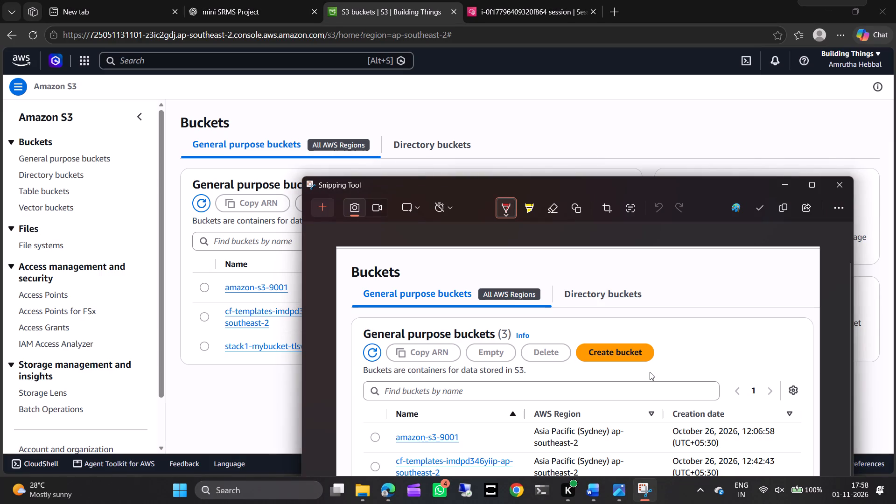
{"action": "key", "text": "ctrl+c"}
Switch to the Word report and paste the buckets snip on a new line between hosting step 9 and the Figure 7 placeholder.
{"action": "left_click", "coordinate": [592, 486]}
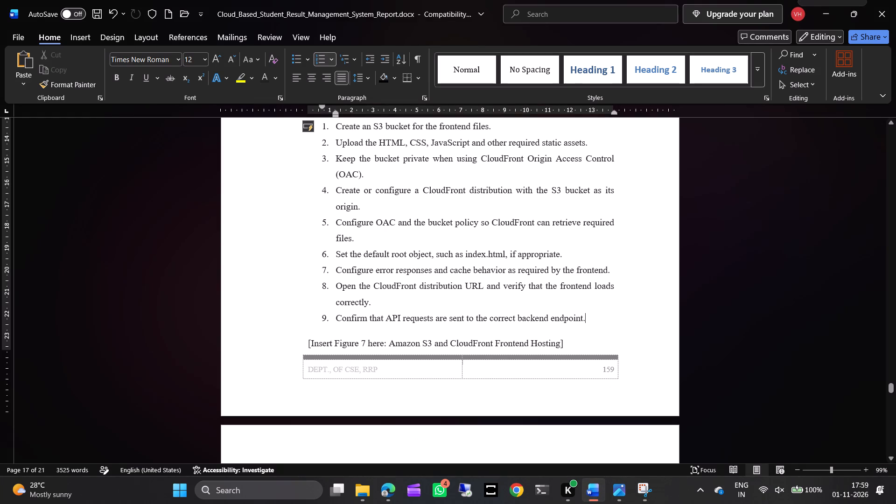
{"action": "key", "text": "Return"}
{"action": "key", "text": "BackSpace"}
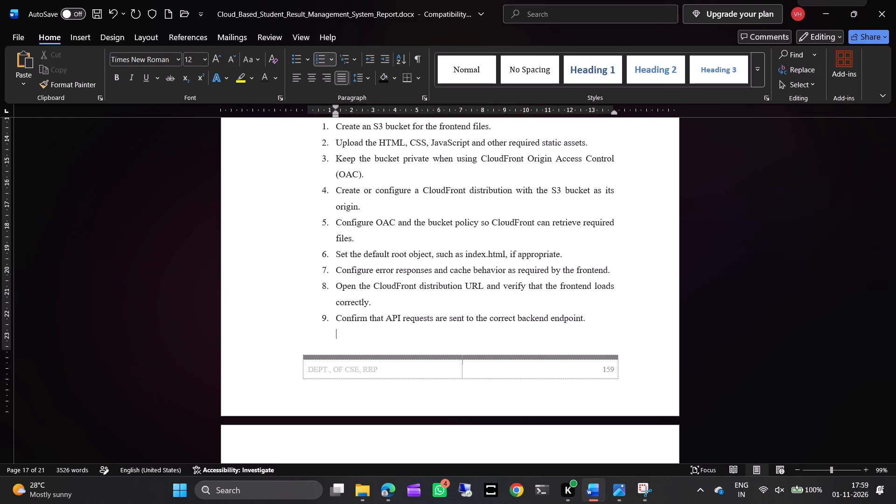
{"action": "key", "text": "BackSpace"}
{"action": "key", "text": "BackSpace"}
{"action": "key", "text": "Return"}
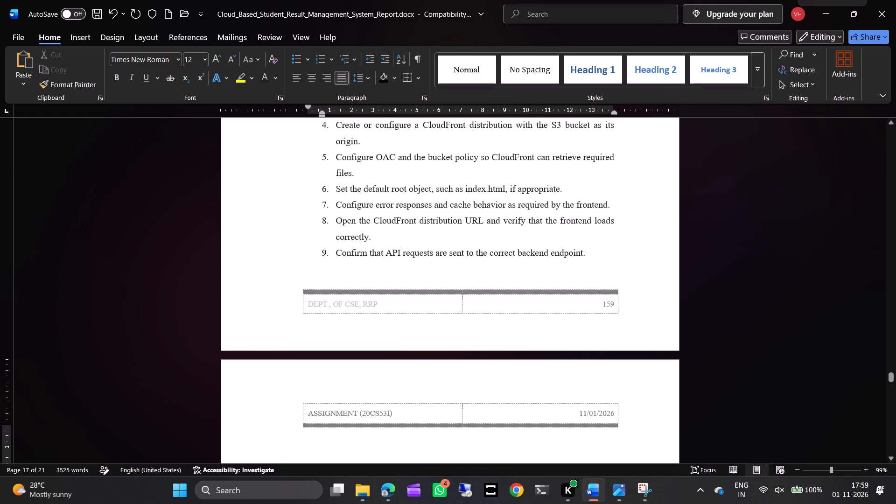
{"action": "key", "text": "ctrl+v"}
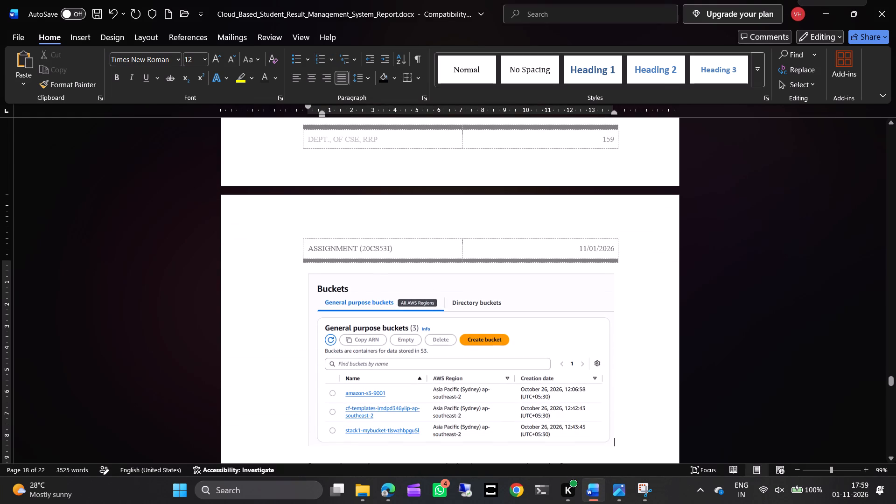
{"action": "scroll", "coordinate": [522, 349], "scroll_direction": "down", "scroll_amount": 1}
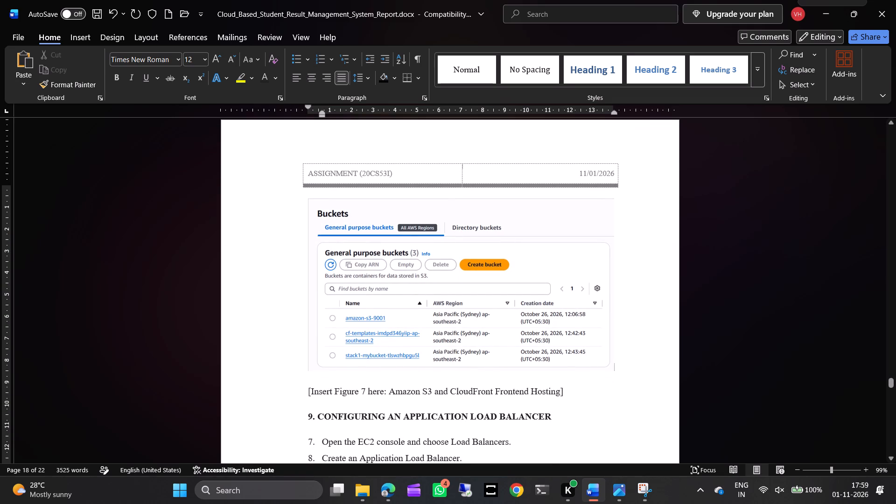
Switch to Edge, search the AWS console for cloudfront and view the CloudFront distributions page.
{"action": "left_click", "coordinate": [393, 483]}
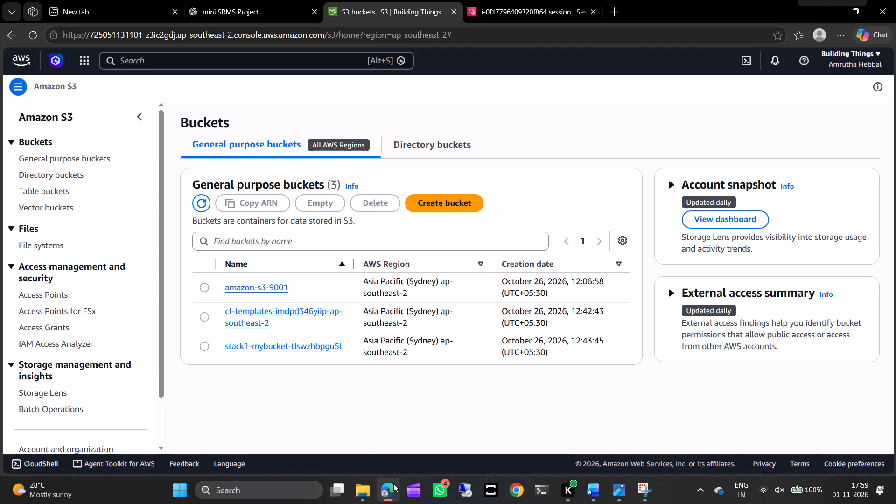
{"action": "left_click", "coordinate": [297, 60]}
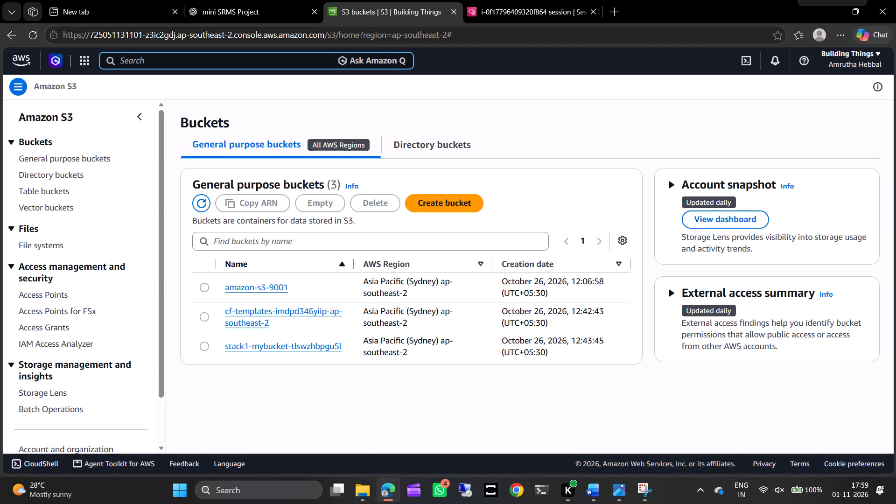
{"action": "type", "text": "cloud"}
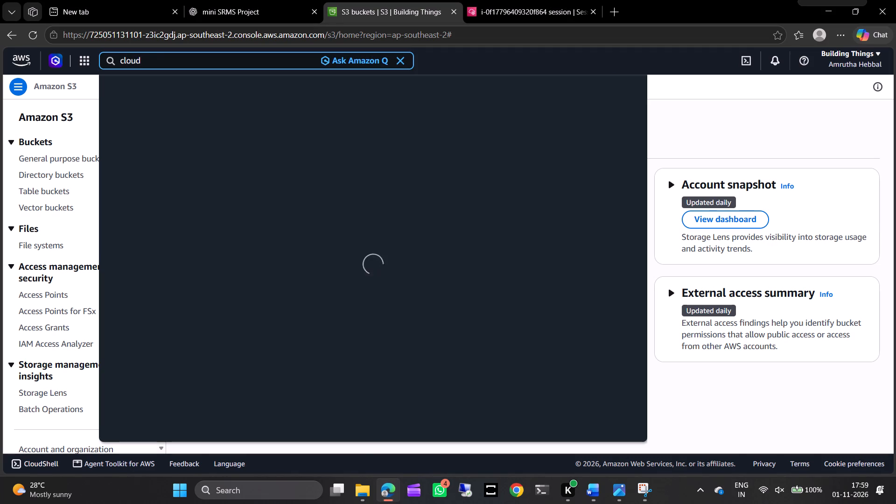
{"action": "type", "text": "front"}
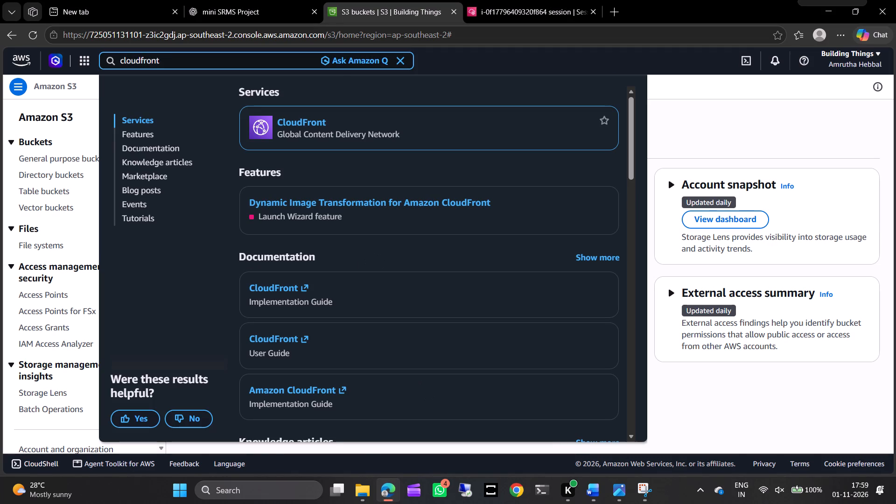
{"action": "left_click", "coordinate": [320, 122]}
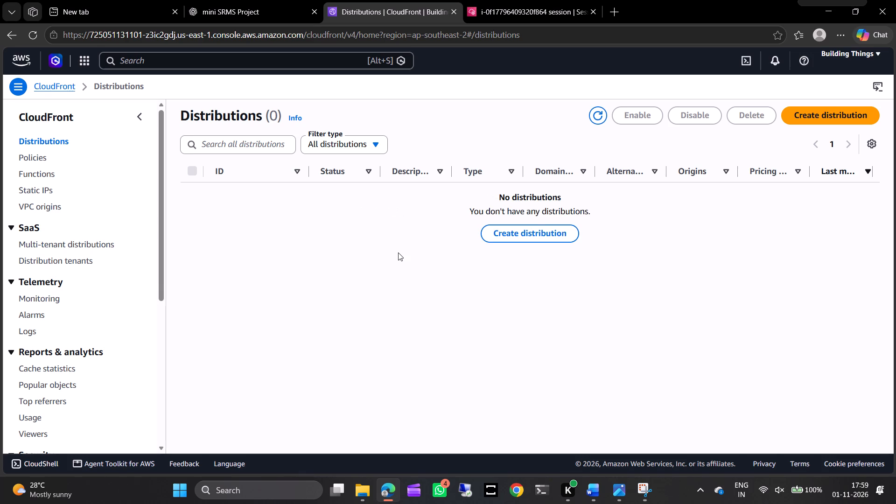
{"action": "scroll", "coordinate": [398, 252], "scroll_direction": "down", "scroll_amount": 3}
{"action": "scroll", "coordinate": [398, 252], "scroll_direction": "up", "scroll_amount": 4}
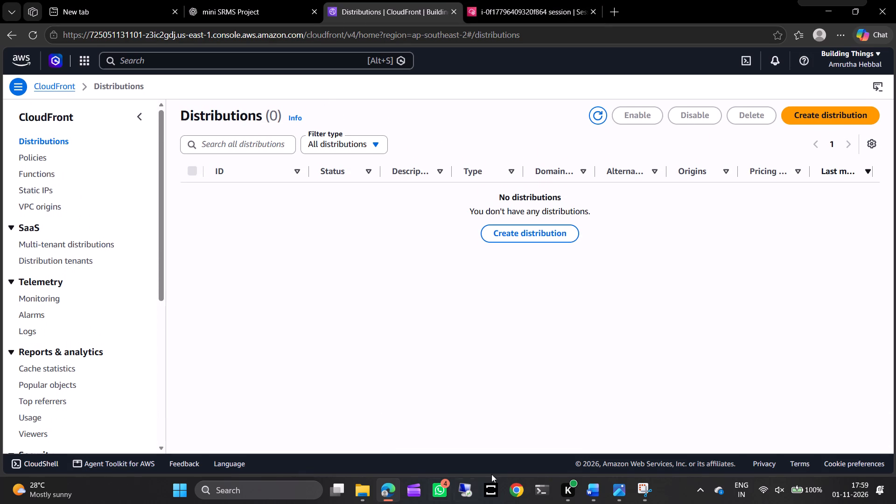
Back in the Word report, shorten the description in the Figure 7 placeholder to "Amazon S3".
{"action": "left_click", "coordinate": [592, 490]}
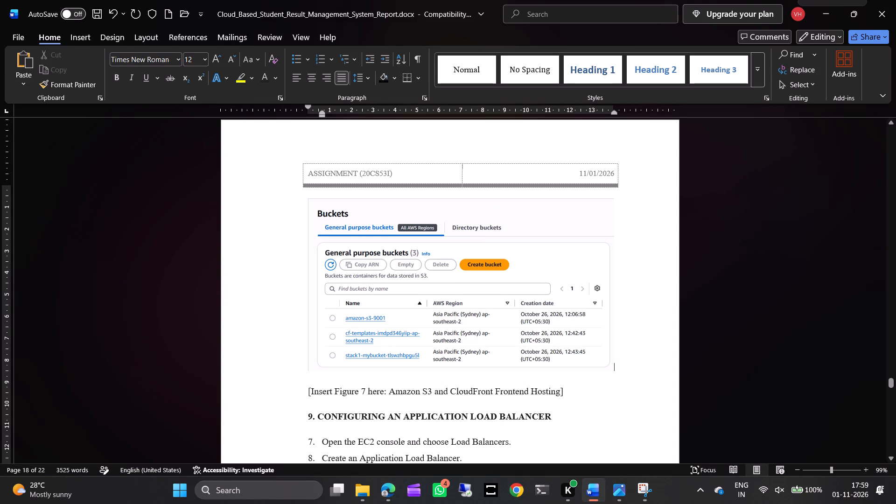
{"action": "scroll", "coordinate": [549, 349], "scroll_direction": "down", "scroll_amount": 1}
{"action": "left_click", "coordinate": [559, 341]}
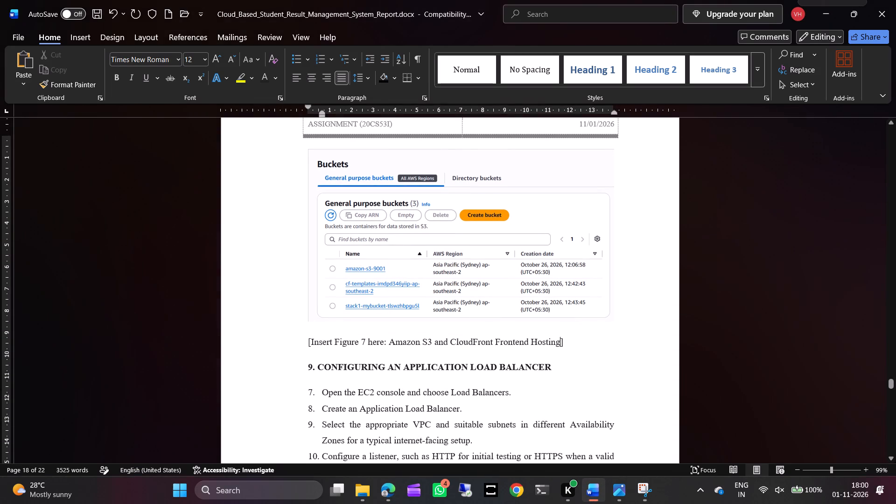
{"action": "key", "text": "BackSpace"}
{"action": "key", "text": "BackSpace"}
{"action": "key", "text": "BackSpace"}
{"action": "key", "text": "BackSpace"}
{"action": "key", "text": "BackSpace"}
{"action": "key", "text": "BackSpace"}
{"action": "key", "text": "BackSpace"}
{"action": "key", "text": "BackSpace"}
{"action": "key", "text": "BackSpace"}
{"action": "key", "text": "BackSpace"}
{"action": "key", "text": "BackSpace"}
{"action": "key", "text": "BackSpace"}
{"action": "key", "text": "BackSpace"}
{"action": "key", "text": "BackSpace"}
{"action": "key", "text": "BackSpace"}
{"action": "key", "text": "BackSpace"}
{"action": "key", "text": "BackSpace"}
{"action": "key", "text": "BackSpace"}
{"action": "key", "text": "BackSpace"}
{"action": "key", "text": "BackSpace"}
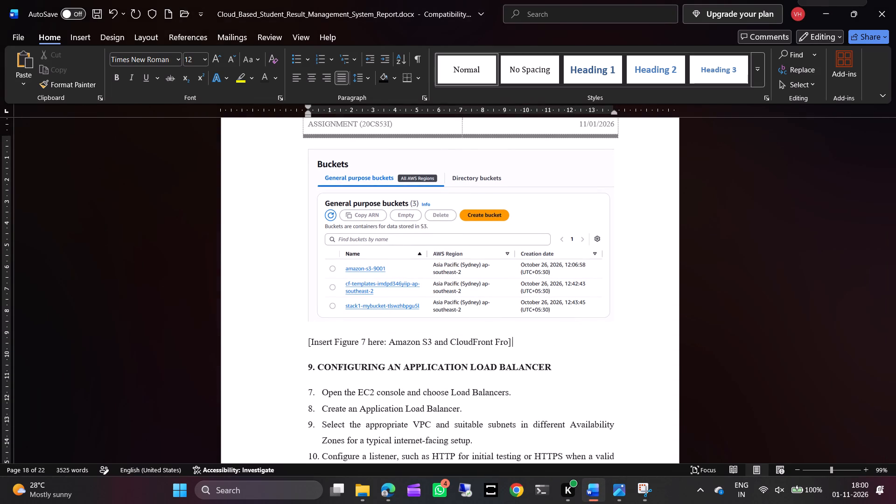
{"action": "key", "text": "BackSpace"}
{"action": "key", "text": "BackSpace"}
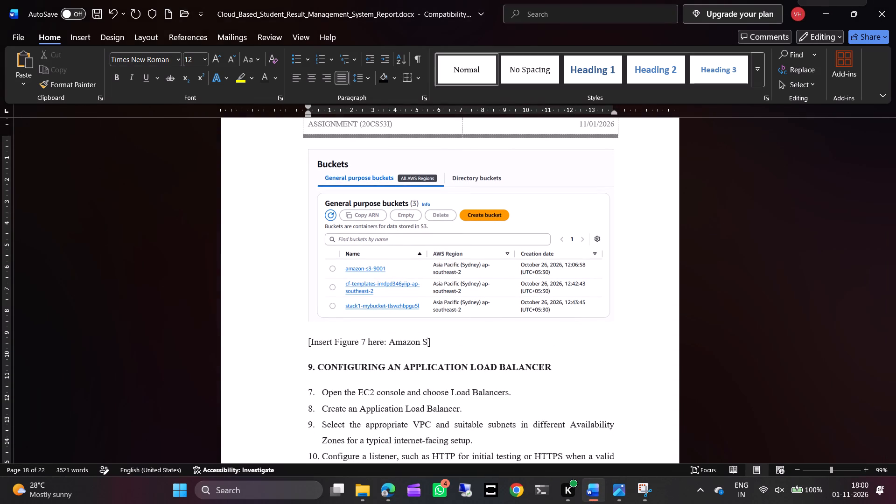
{"action": "key", "text": "3"}
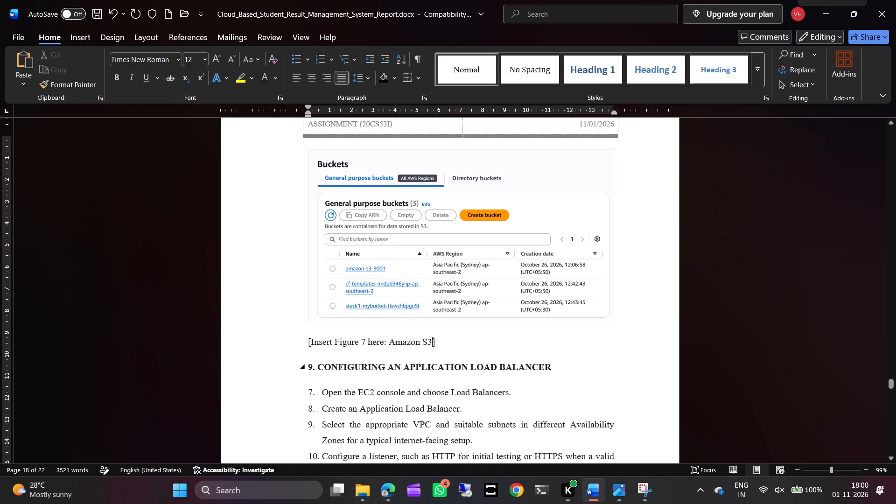
Replace "[Insert Figure 7 here" with "fig 4" and move the caption directly beneath the buckets picture.
{"action": "left_click", "coordinate": [385, 341]}
{"action": "key", "text": "Left"}
{"action": "key", "text": "BackSpace"}
{"action": "key", "text": "BackSpace"}
{"action": "key", "text": "BackSpace"}
{"action": "key", "text": "BackSpace"}
{"action": "key", "text": "BackSpace"}
{"action": "key", "text": "BackSpace"}
{"action": "key", "text": "BackSpace"}
{"action": "key", "text": "BackSpace"}
{"action": "key", "text": "BackSpace"}
{"action": "key", "text": "BackSpace"}
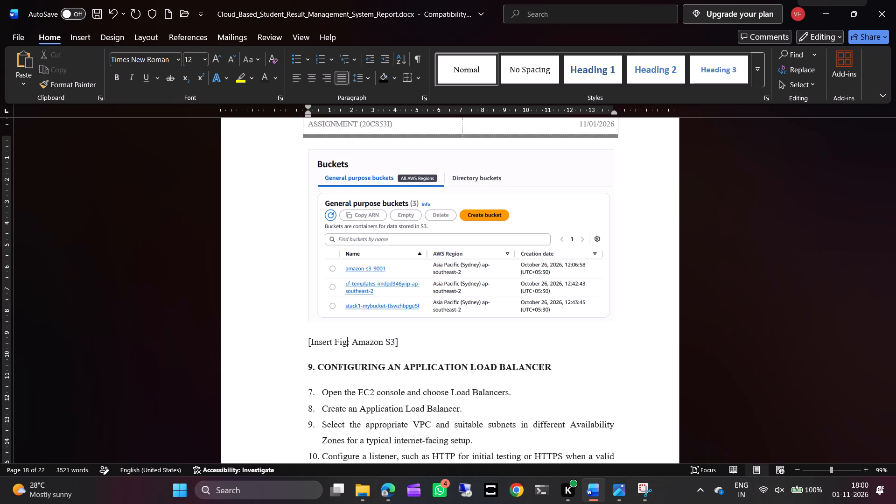
{"action": "key", "text": "BackSpace"}
{"action": "key", "text": "BackSpace"}
{"action": "key", "text": "BackSpace"}
{"action": "key", "text": "BackSpace"}
{"action": "key", "text": "BackSpace"}
{"action": "key", "text": "BackSpace"}
{"action": "key", "text": "BackSpace"}
{"action": "key", "text": "BackSpace"}
{"action": "key", "text": "BackSpace"}
{"action": "key", "text": "BackSpace"}
{"action": "key", "text": "BackSpace"}
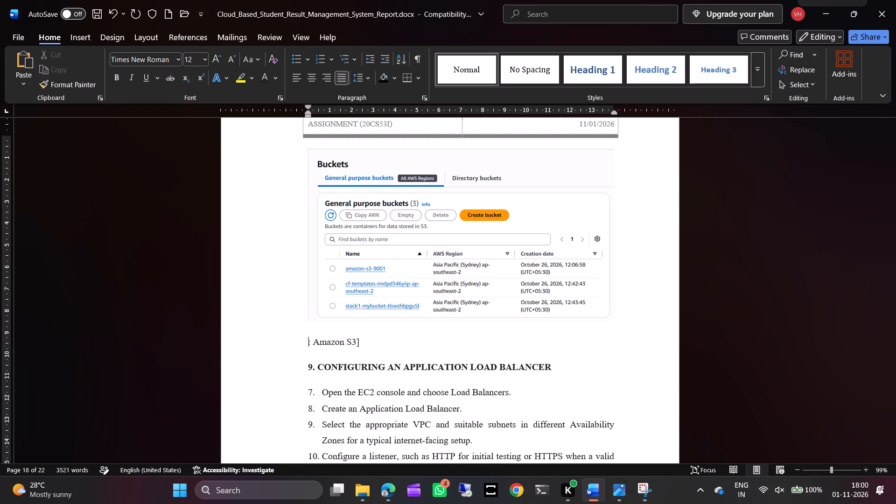
{"action": "key", "text": "BackSpace"}
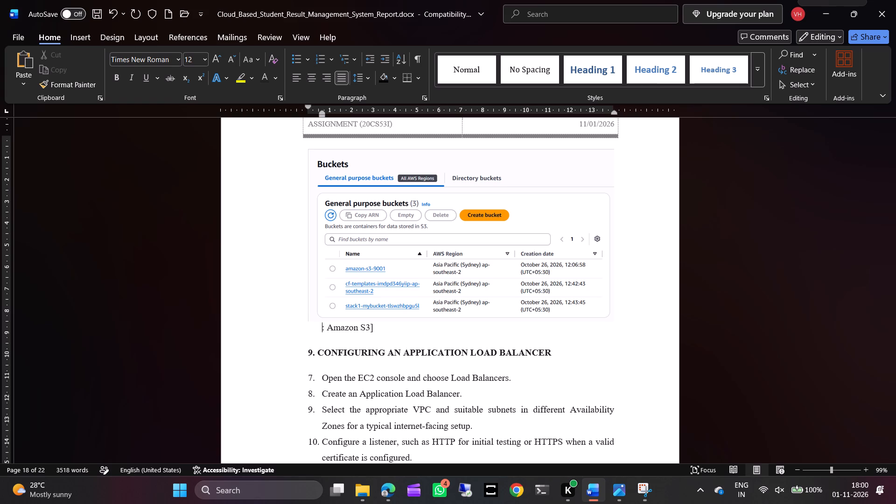
{"action": "type", "text": "fig"}
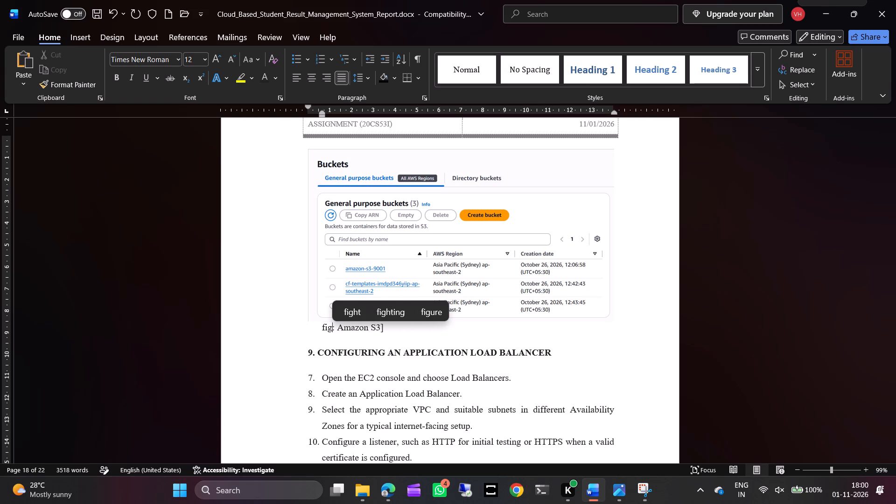
{"action": "key", "text": "space"}
{"action": "key", "text": "4"}
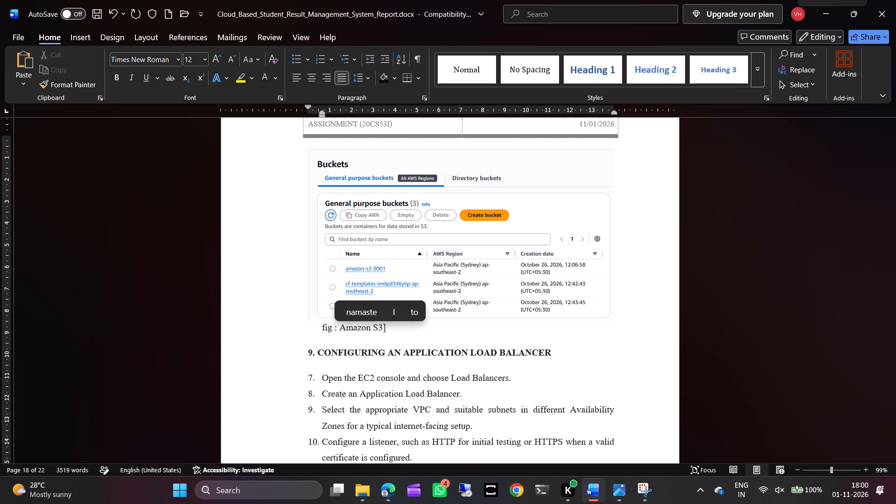
{"action": "key", "text": "Right"}
{"action": "key", "text": "Right"}
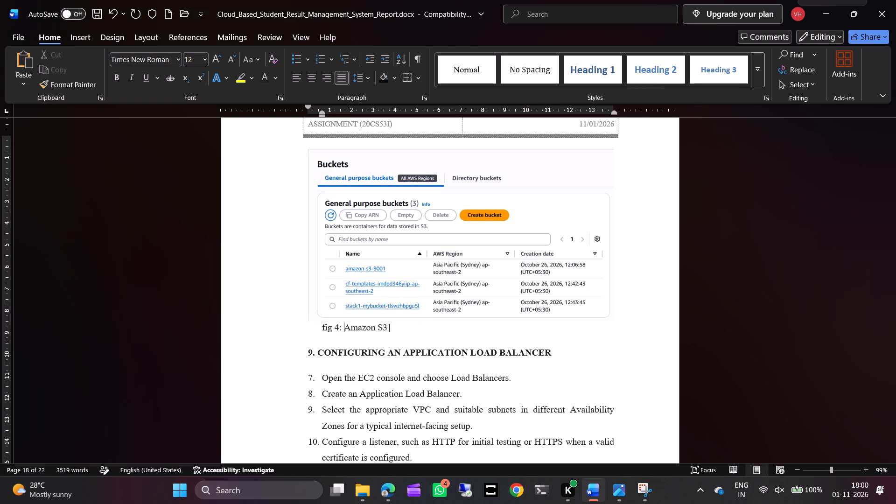
Capitalise the caption's first letter and delete its closing bracket so it reads "Fig 4: Amazon S3".
{"action": "left_click", "coordinate": [324, 330]}
{"action": "key", "text": "BackSpace"}
{"action": "key", "text": "f"}
{"action": "key", "text": "BackSpace"}
{"action": "key", "text": "shift+f"}
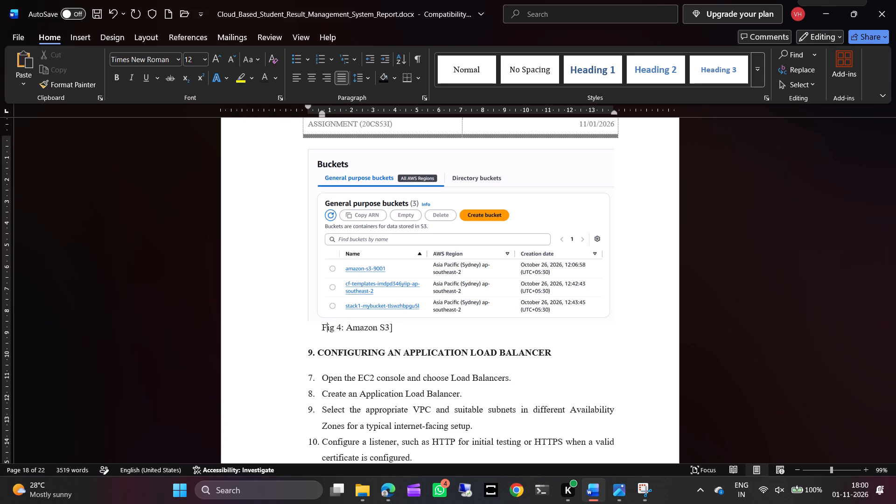
{"action": "left_click_drag", "start_coordinate": [319, 331], "coordinate": [363, 332]}
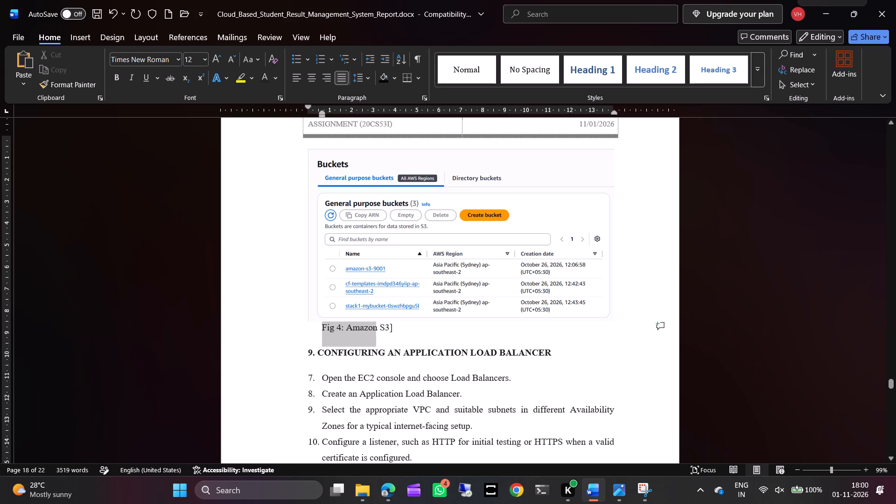
{"action": "left_click_drag", "start_coordinate": [363, 332], "coordinate": [377, 332]}
{"action": "left_click", "coordinate": [390, 330]}
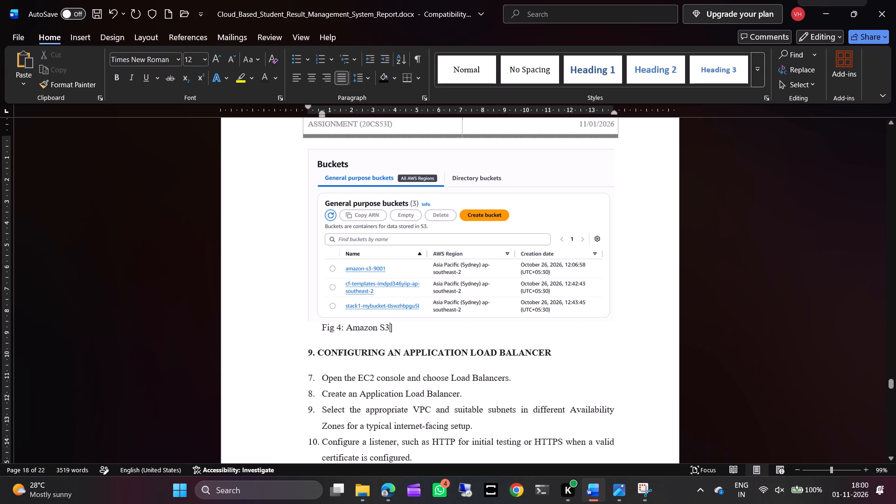
{"action": "left_click", "coordinate": [395, 329]}
{"action": "key", "text": "BackSpace"}
Make the caption "Fig 4: Amazon S3" beneath the buckets picture bold and centred.
{"action": "left_click", "coordinate": [321, 335]}
{"action": "key", "text": "BackSpace"}
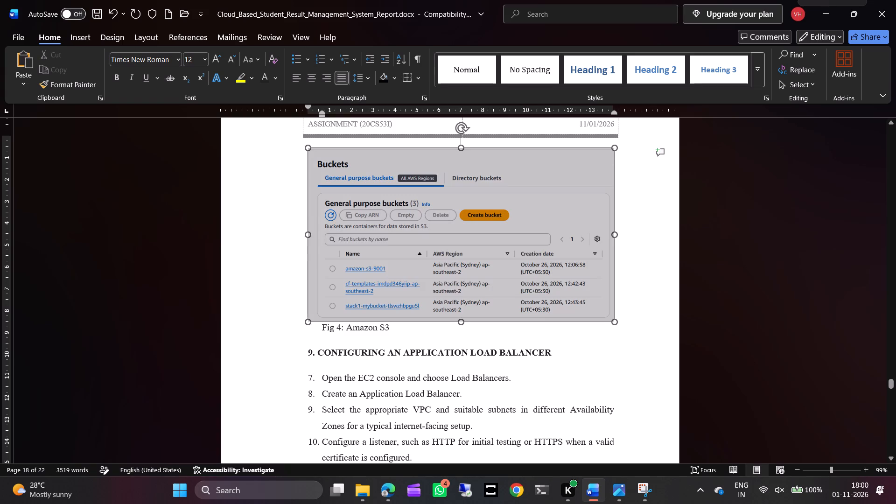
{"action": "left_click", "coordinate": [321, 335]}
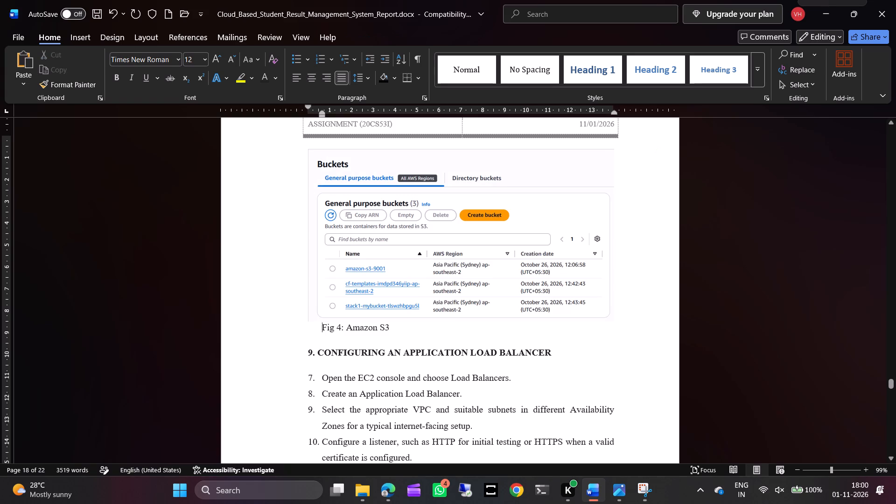
{"action": "key", "text": "BackSpace"}
{"action": "left_click", "coordinate": [322, 332]}
{"action": "left_click_drag", "start_coordinate": [322, 332], "coordinate": [402, 331]}
{"action": "left_click", "coordinate": [410, 315]}
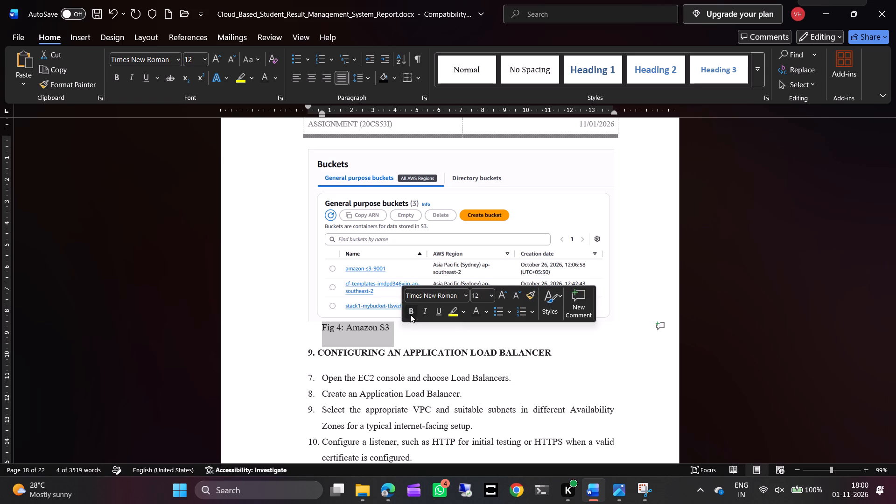
{"action": "left_click", "coordinate": [312, 80]}
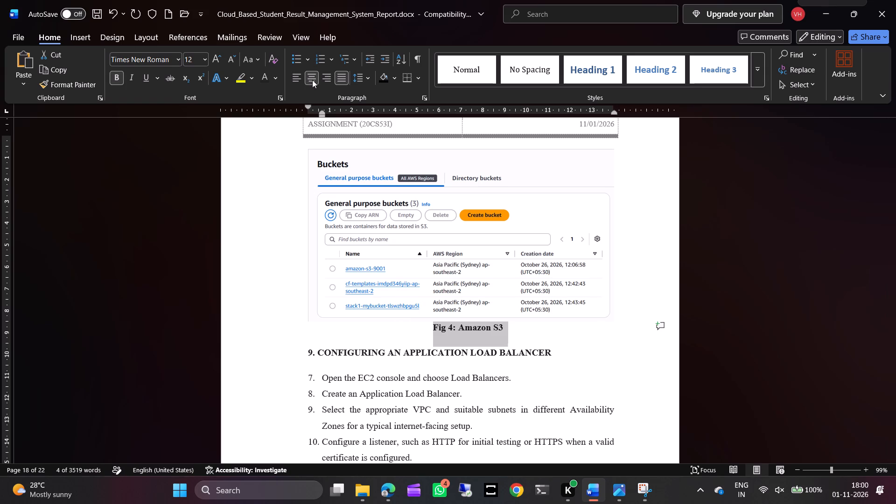
{"action": "left_click", "coordinate": [395, 337]}
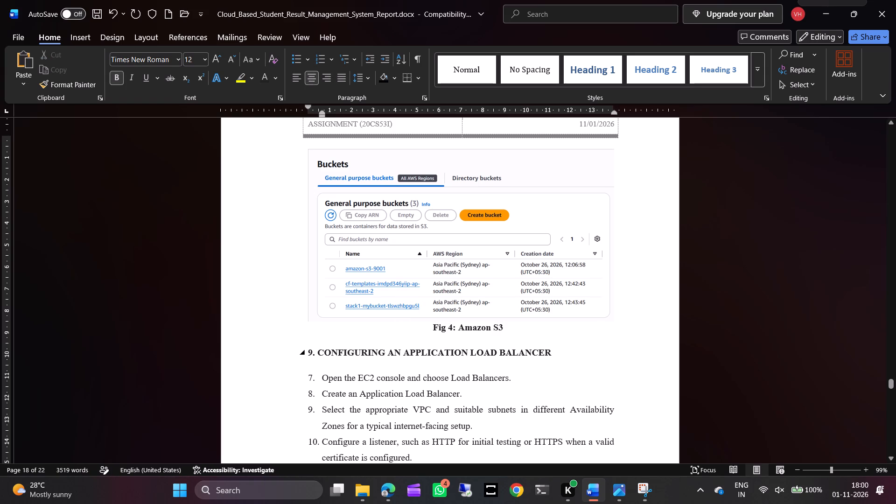
Delete the number "9." in front of the heading CONFIGURING AN APPLICATION LOAD BALANCER.
{"action": "left_click", "coordinate": [319, 352]}
{"action": "key", "text": "BackSpace"}
{"action": "key", "text": "BackSpace"}
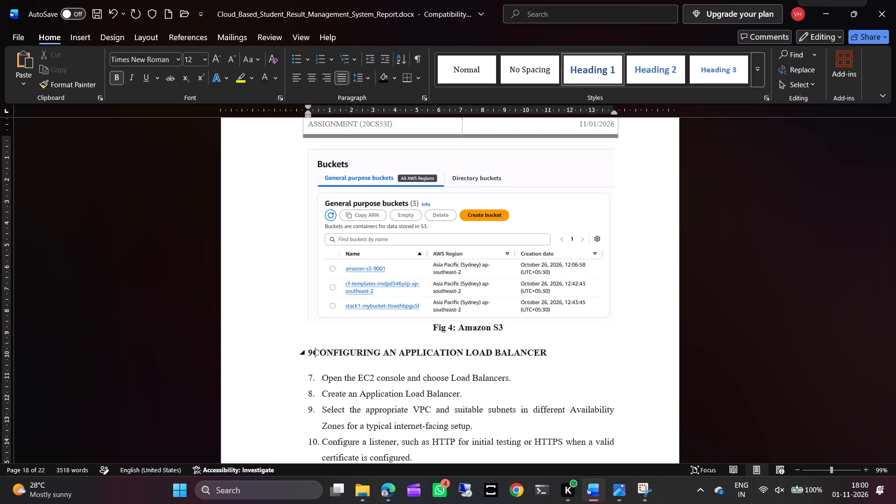
{"action": "key", "text": "BackSpace"}
Remove the numbering and indent from the load balancer section's first three list items, from "Open the EC2 console" to "Select the appropriate VPC".
{"action": "scroll", "coordinate": [354, 390], "scroll_direction": "down", "scroll_amount": 1}
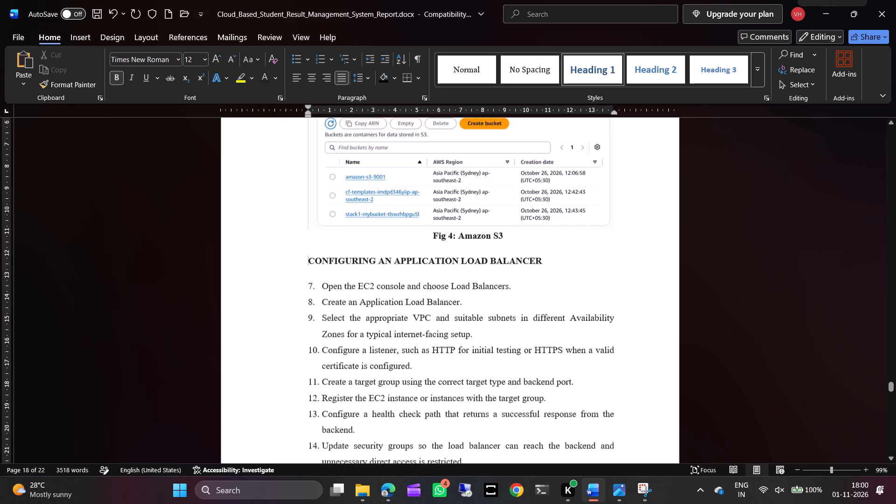
{"action": "scroll", "coordinate": [354, 390], "scroll_direction": "down", "scroll_amount": 1}
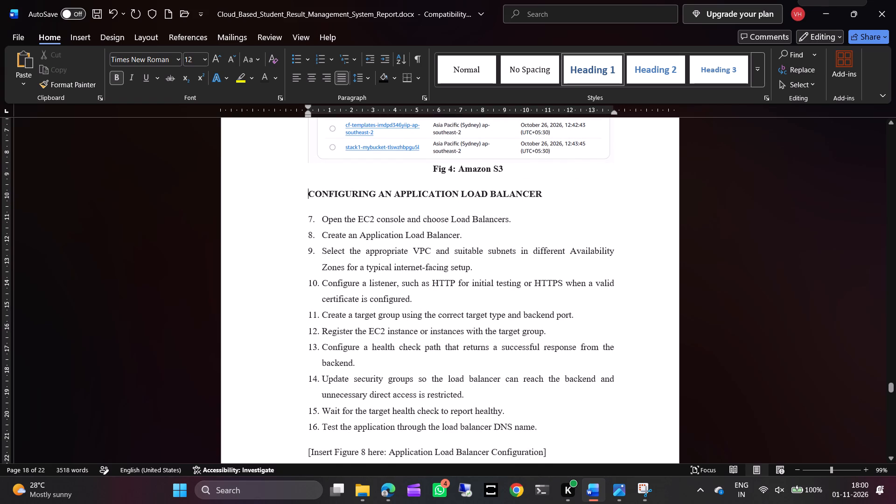
{"action": "left_click", "coordinate": [322, 221]}
{"action": "key", "text": "BackSpace"}
{"action": "key", "text": "BackSpace"}
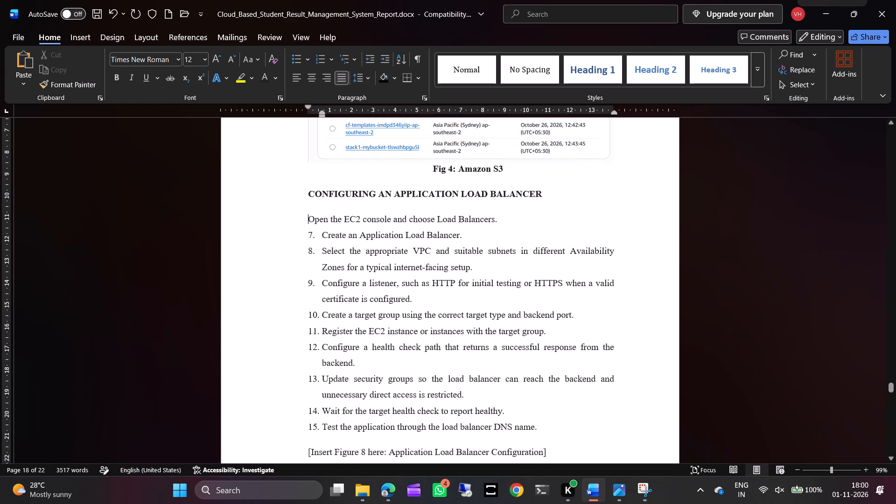
{"action": "key", "text": "Down"}
{"action": "key", "text": "BackSpace"}
{"action": "key", "text": "BackSpace"}
{"action": "key", "text": "Down"}
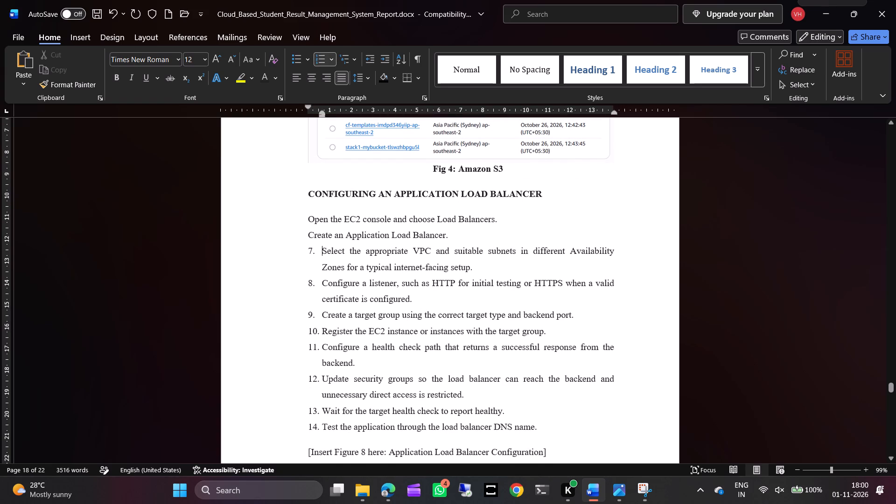
{"action": "key", "text": "BackSpace"}
{"action": "key", "text": "BackSpace"}
Remove the numbering and indent from the next four items, from "Configure a listener" to "Configure a health check path".
{"action": "key", "text": "Down"}
{"action": "key", "text": "Down"}
{"action": "key", "text": "BackSpace"}
{"action": "key", "text": "BackSpace"}
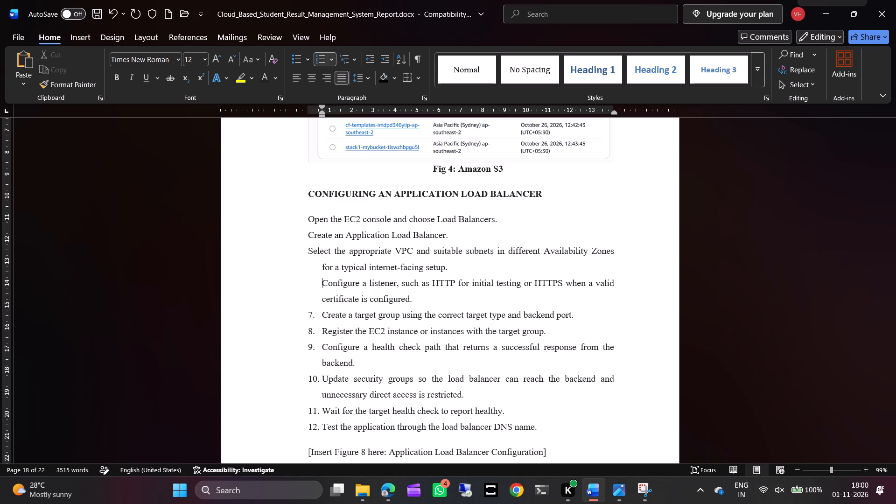
{"action": "key", "text": "Down"}
{"action": "key", "text": "Down"}
{"action": "key", "text": "BackSpace"}
{"action": "key", "text": "BackSpace"}
{"action": "key", "text": "Down"}
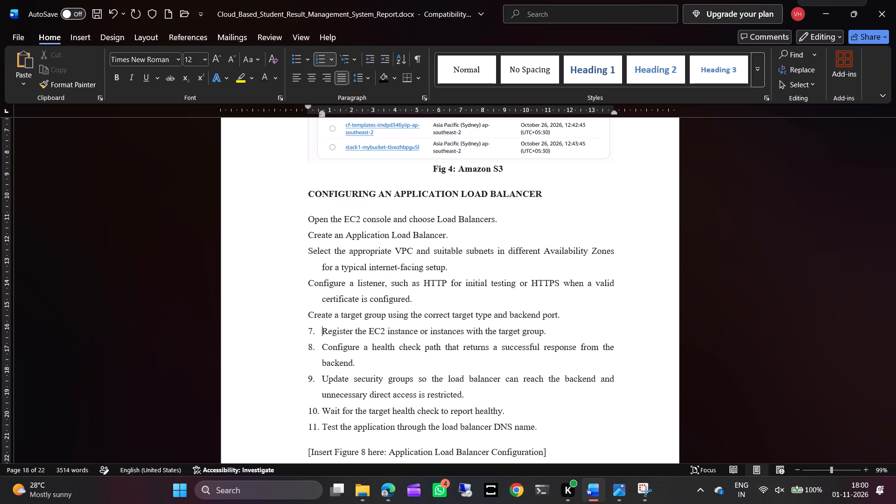
{"action": "key", "text": "BackSpace"}
{"action": "key", "text": "BackSpace"}
{"action": "key", "text": "Down"}
{"action": "key", "text": "BackSpace"}
{"action": "key", "text": "BackSpace"}
Remove the numbering and indent from the last three items: "Update security groups", "Wait for the target health check" and "Test the application".
{"action": "key", "text": "Down"}
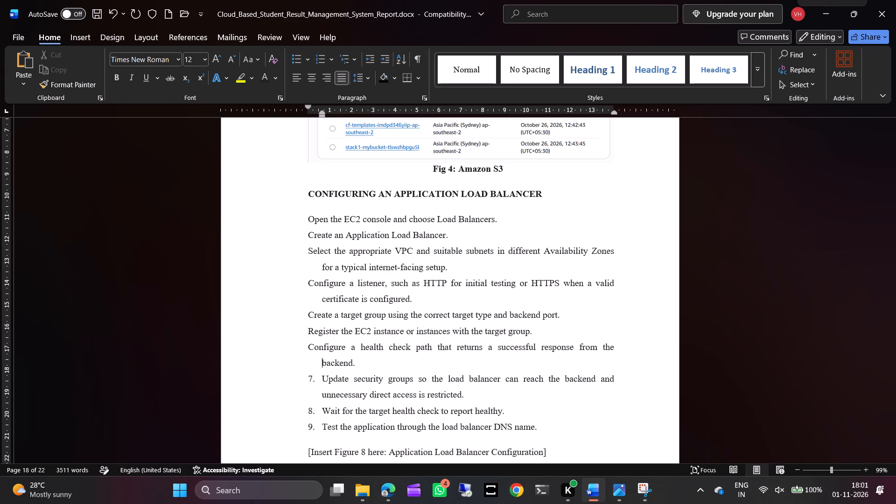
{"action": "key", "text": "Down"}
{"action": "key", "text": "BackSpace"}
{"action": "key", "text": "BackSpace"}
{"action": "key", "text": "Down"}
{"action": "key", "text": "Down"}
{"action": "key", "text": "Down"}
{"action": "key", "text": "BackSpace"}
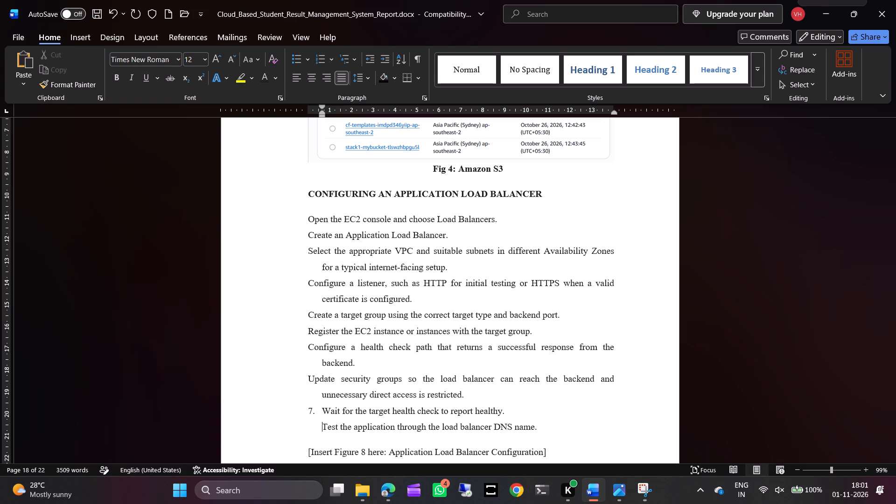
{"action": "key", "text": "Up"}
{"action": "key", "text": "BackSpace"}
{"action": "key", "text": "BackSpace"}
{"action": "key", "text": "Down"}
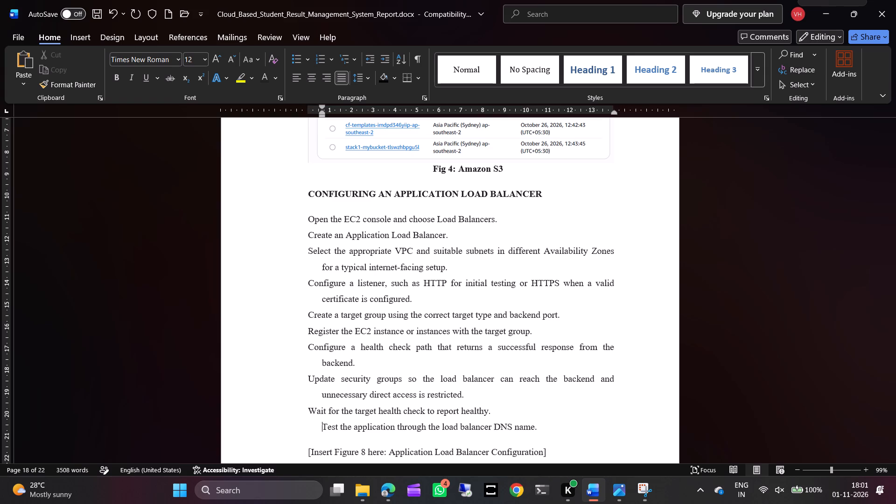
{"action": "key", "text": "BackSpace"}
{"action": "key", "text": "BackSpace"}
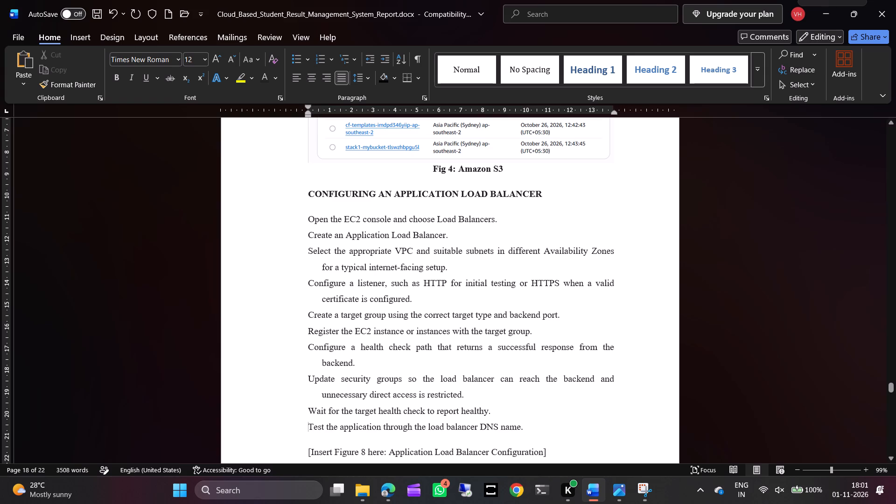
Format all ten load balancer instructions as a fresh numbered list running from 1 to 10, leaving out the Figure 8 placeholder.
{"action": "left_click_drag", "start_coordinate": [308, 220], "coordinate": [518, 444]}
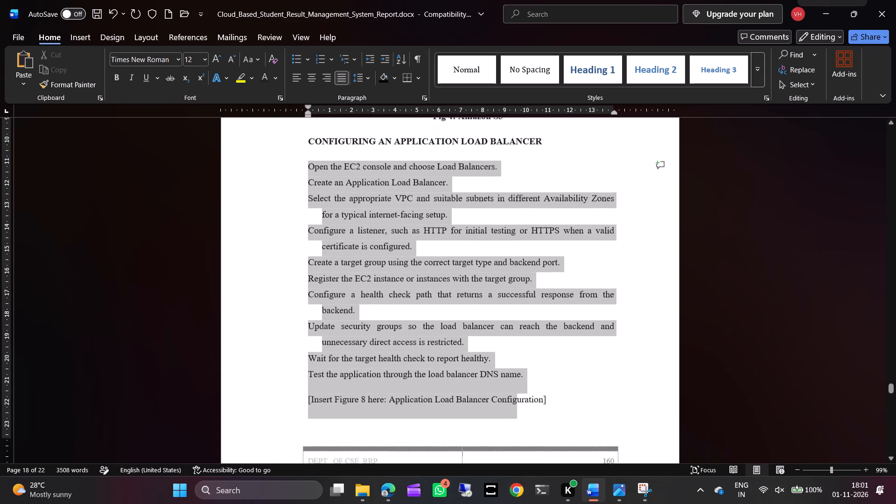
{"action": "left_click_drag", "start_coordinate": [518, 444], "coordinate": [531, 373]}
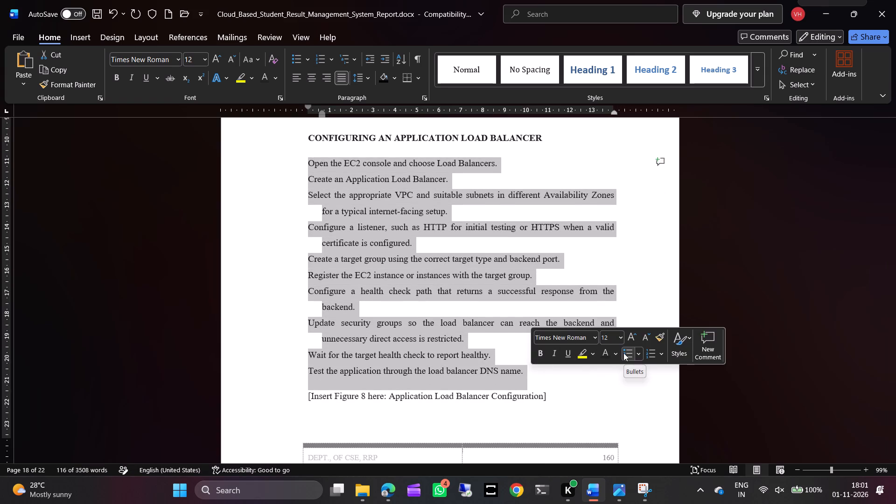
{"action": "left_click", "coordinate": [647, 353]}
{"action": "left_click", "coordinate": [557, 348]}
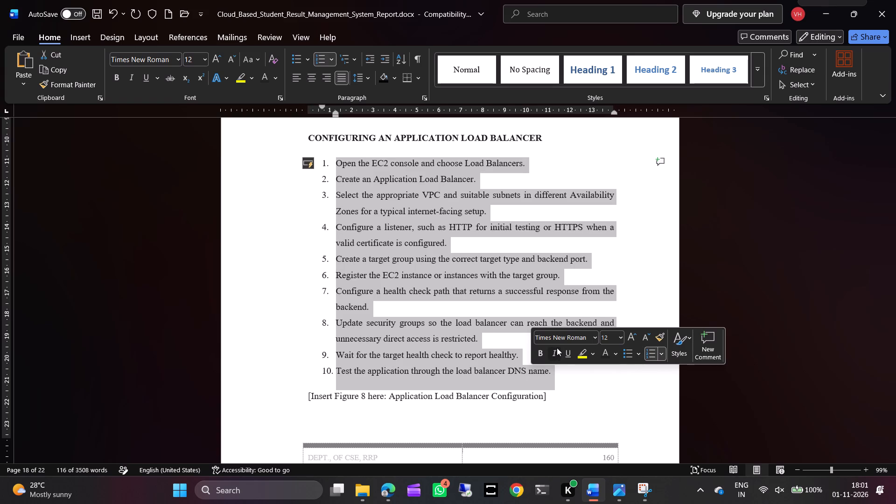
{"action": "left_click", "coordinate": [557, 348]}
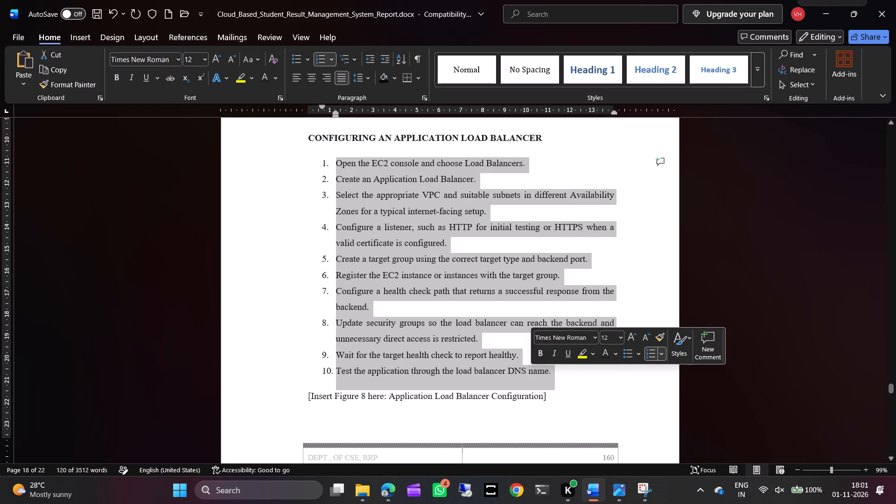
{"action": "left_click", "coordinate": [563, 393]}
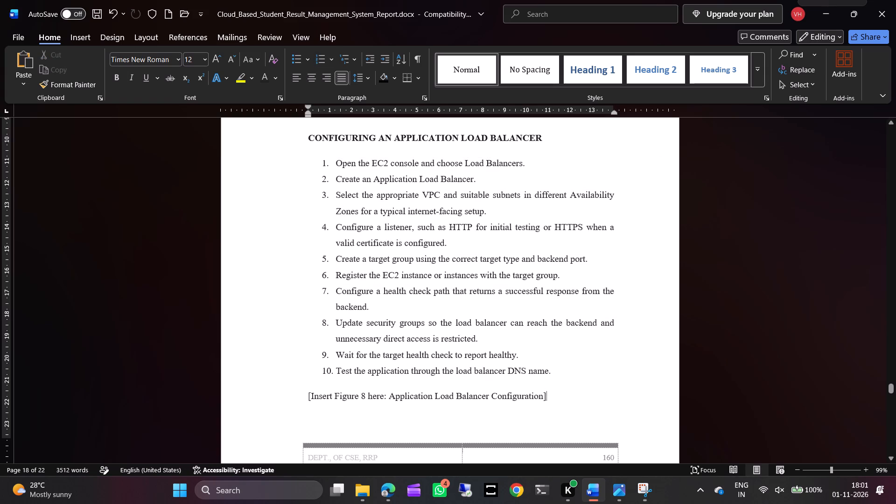
Switch to the AWS console in Edge.
{"action": "scroll", "coordinate": [408, 420], "scroll_direction": "down", "scroll_amount": 2}
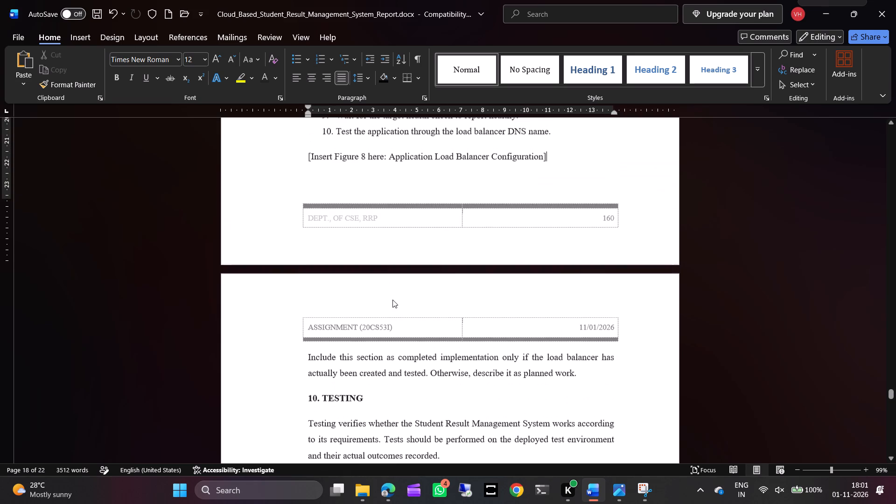
{"action": "left_click", "coordinate": [385, 496]}
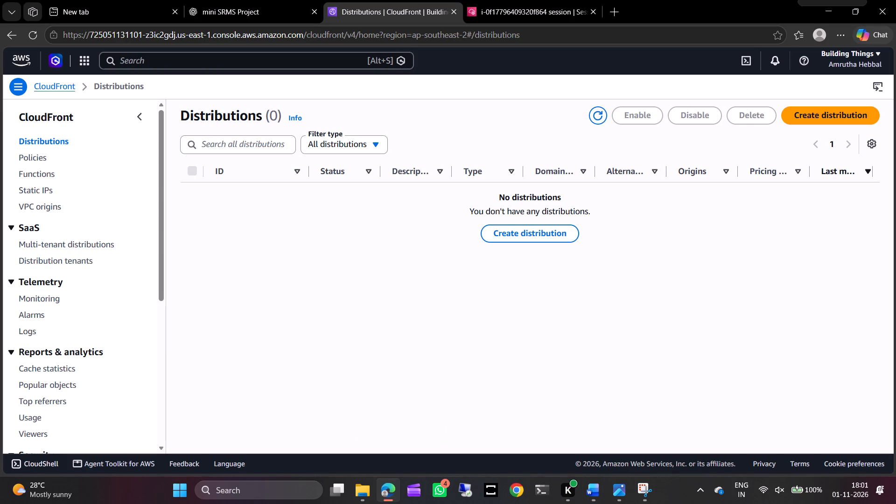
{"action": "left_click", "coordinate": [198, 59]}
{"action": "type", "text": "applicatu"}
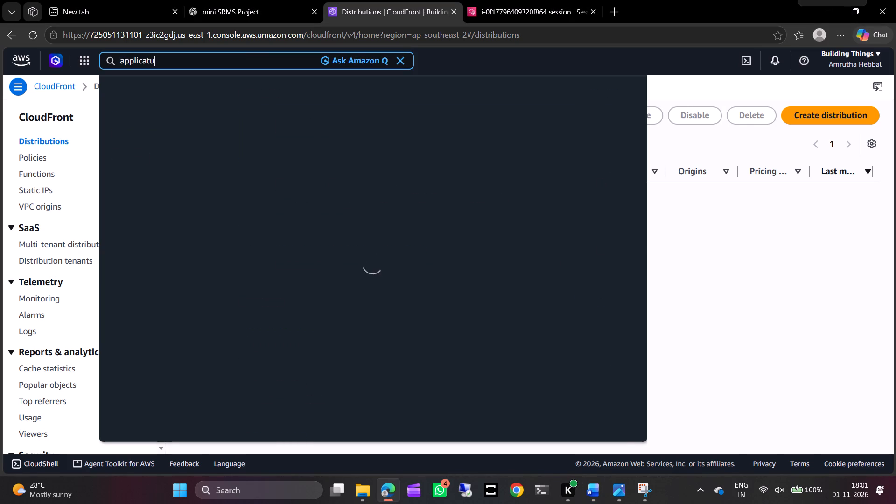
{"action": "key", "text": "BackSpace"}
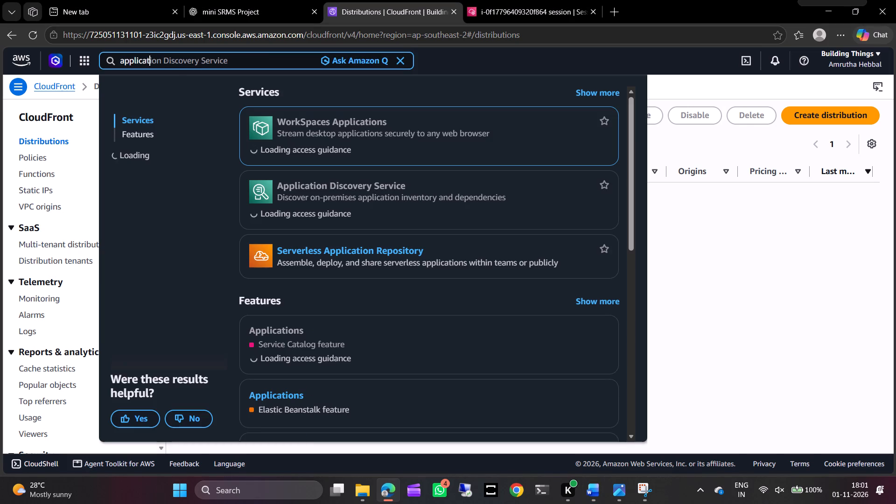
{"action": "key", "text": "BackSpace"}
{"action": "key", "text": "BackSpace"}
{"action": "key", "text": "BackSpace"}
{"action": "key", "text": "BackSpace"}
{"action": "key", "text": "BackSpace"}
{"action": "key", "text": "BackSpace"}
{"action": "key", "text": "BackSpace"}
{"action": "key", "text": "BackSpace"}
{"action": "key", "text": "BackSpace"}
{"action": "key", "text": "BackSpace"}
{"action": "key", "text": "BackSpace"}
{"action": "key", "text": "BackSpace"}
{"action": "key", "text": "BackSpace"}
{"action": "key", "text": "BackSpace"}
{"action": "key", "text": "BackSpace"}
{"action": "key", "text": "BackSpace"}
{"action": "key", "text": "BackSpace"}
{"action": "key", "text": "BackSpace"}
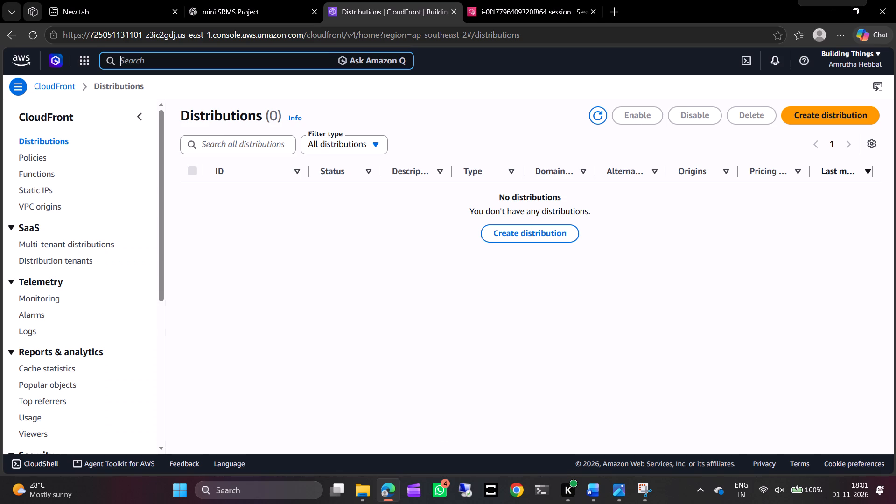
Search the AWS console for "load".
{"action": "type", "text": "lo"}
{"action": "type", "text": "ad"}
{"action": "key", "text": "space"}
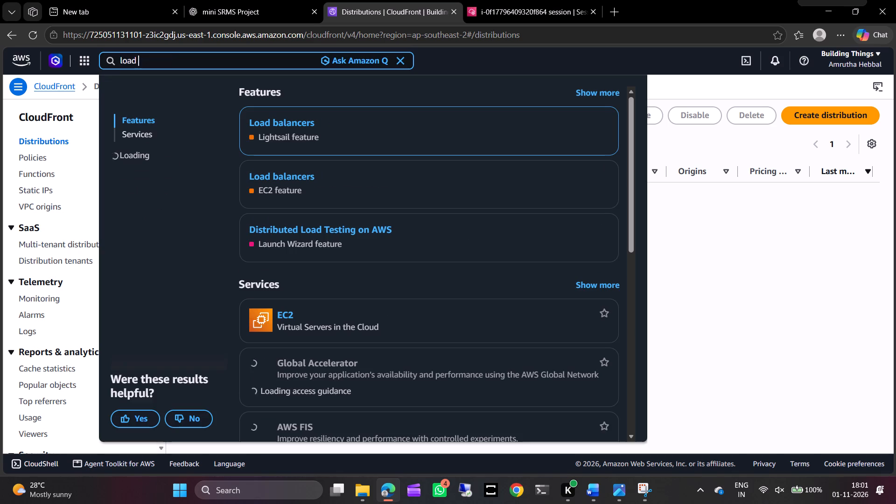
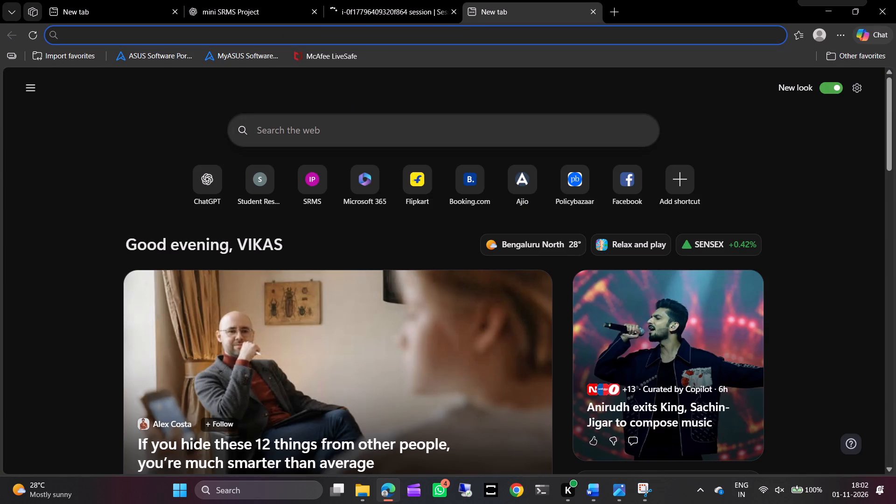
Search the AWS console for "ec2" and open the EC2 service page.
{"action": "left_click", "coordinate": [287, 133]}
{"action": "type", "text": "aws"}
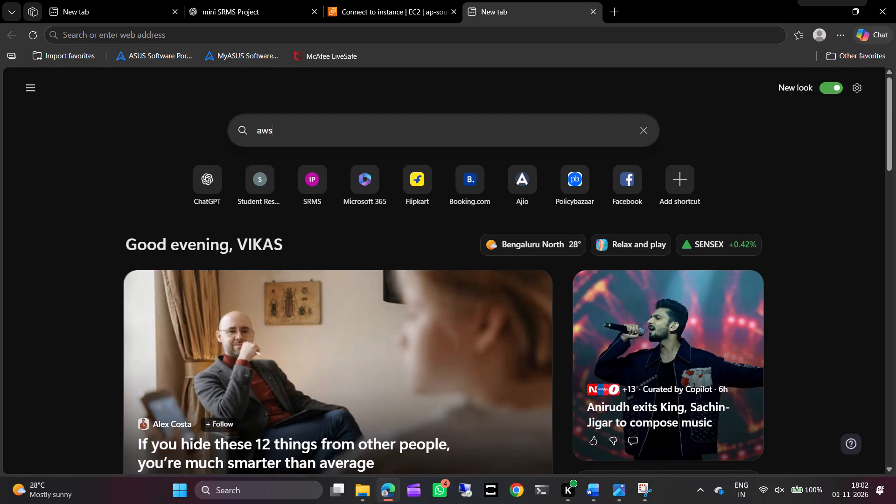
{"action": "left_click", "coordinate": [381, 8]}
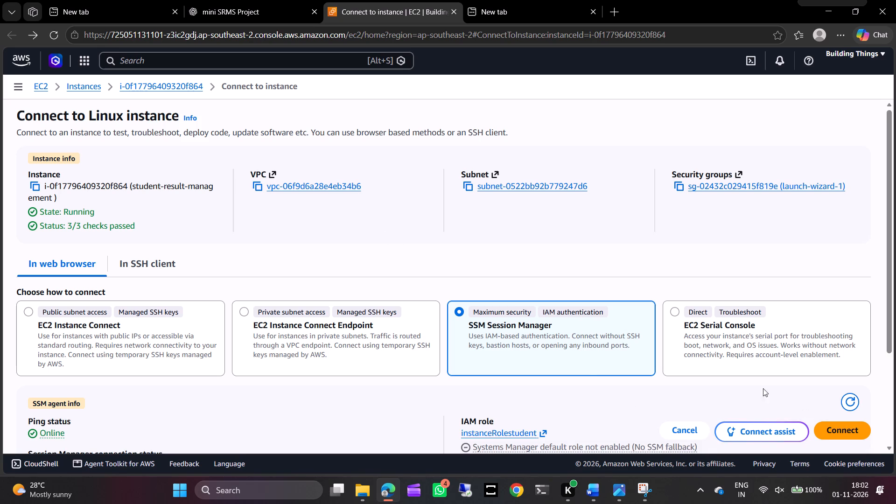
{"action": "left_click", "coordinate": [286, 61]}
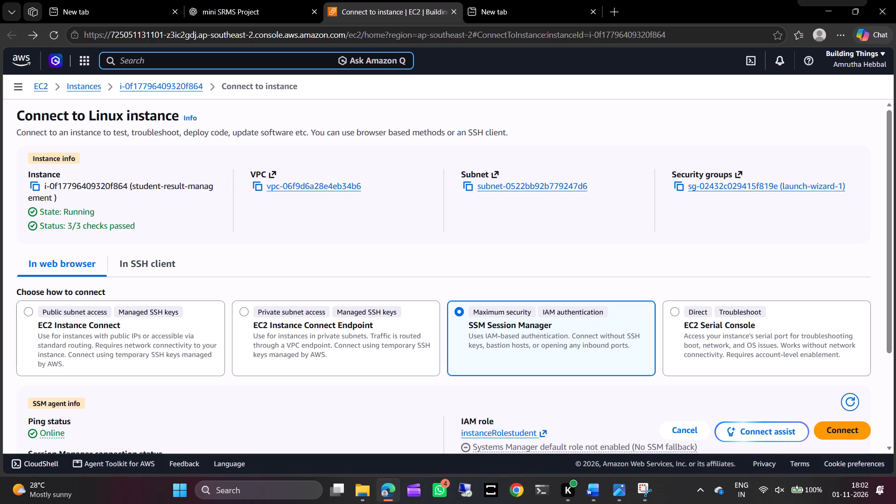
{"action": "type", "text": "ec2"}
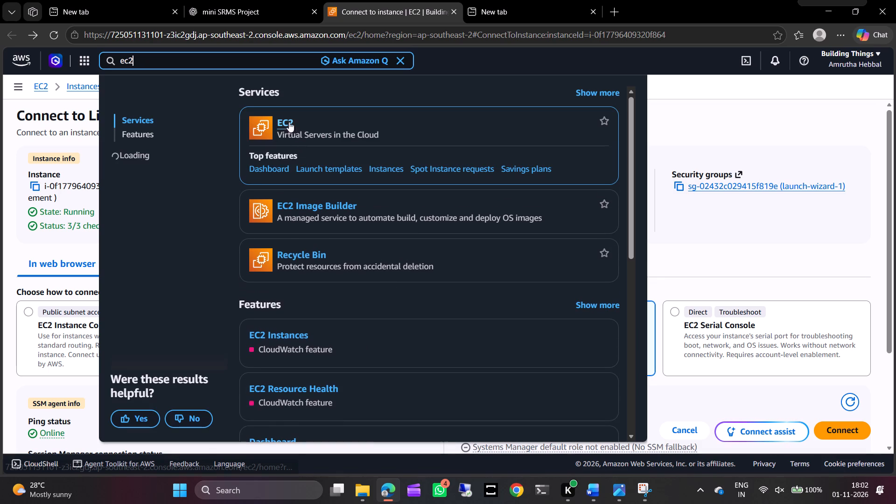
{"action": "left_click", "coordinate": [286, 119]}
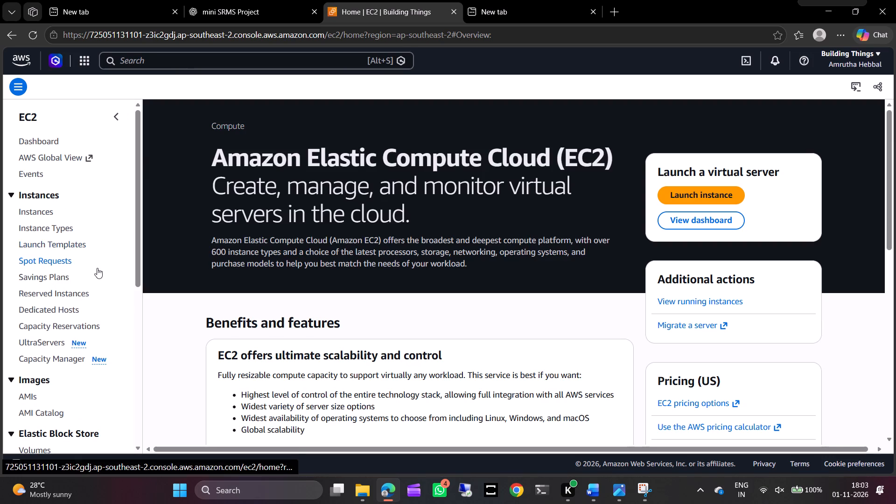
Open the Load Balancers list in EC2 and check it for existing load balancers.
{"action": "scroll", "coordinate": [51, 307], "scroll_direction": "down", "scroll_amount": 3}
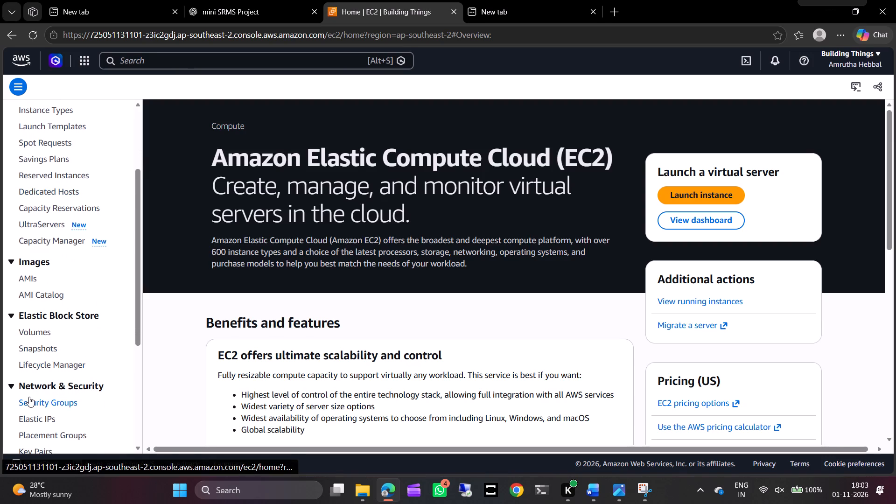
{"action": "scroll", "coordinate": [29, 397], "scroll_direction": "down", "scroll_amount": 3}
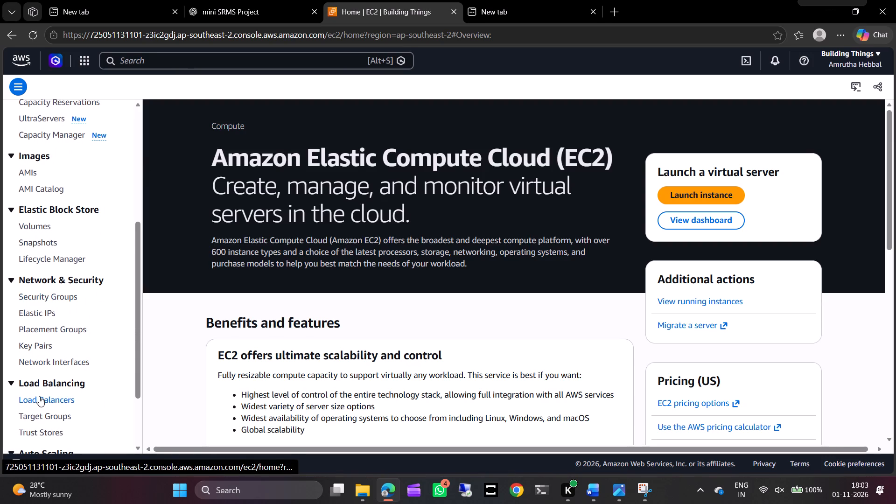
{"action": "left_click", "coordinate": [39, 396]}
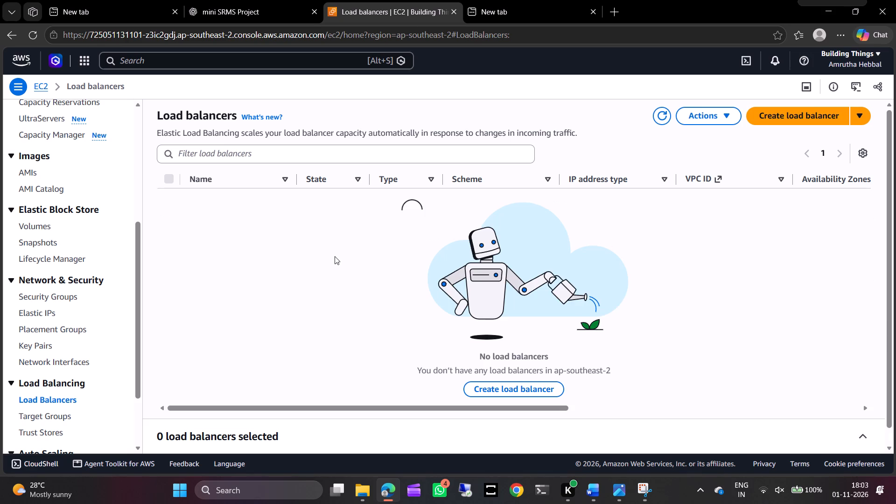
{"action": "scroll", "coordinate": [351, 300], "scroll_direction": "down", "scroll_amount": 2}
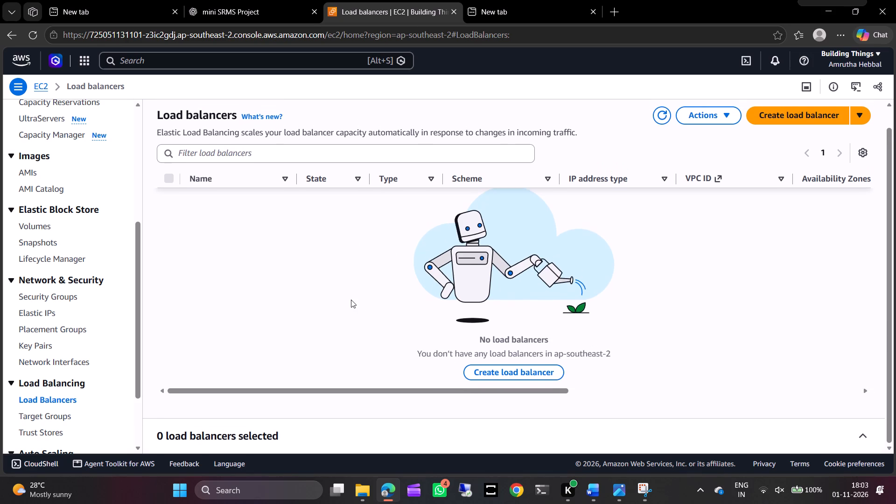
{"action": "scroll", "coordinate": [351, 300], "scroll_direction": "up", "scroll_amount": 5}
{"action": "scroll", "coordinate": [351, 300], "scroll_direction": "down", "scroll_amount": 2}
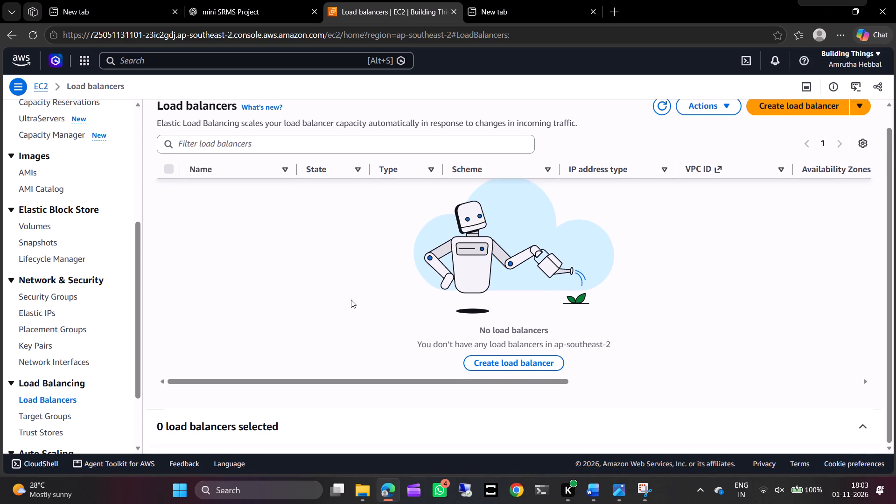
{"action": "scroll", "coordinate": [351, 300], "scroll_direction": "down", "scroll_amount": 2}
{"action": "scroll", "coordinate": [351, 300], "scroll_direction": "up", "scroll_amount": 6}
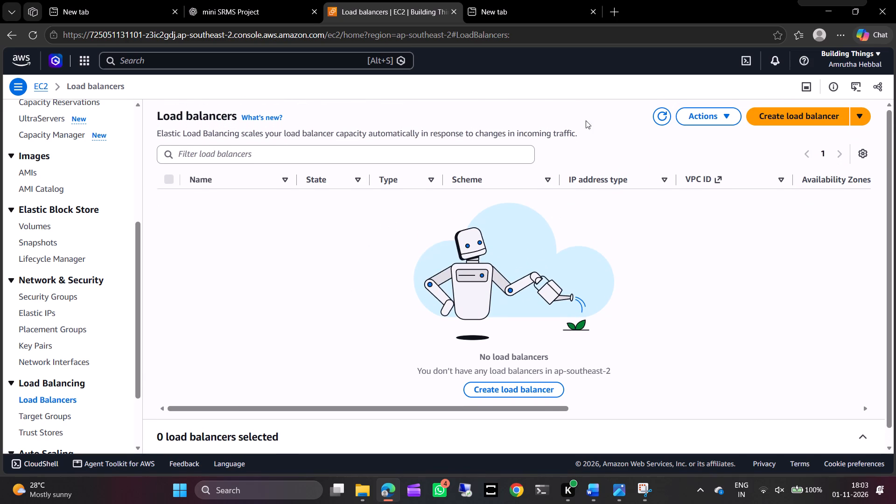
Switch to the Word report and remove "AND CLOUDFRONT" from the "CONFIGURING AMAZON S3" section heading.
{"action": "left_click", "coordinate": [591, 491]}
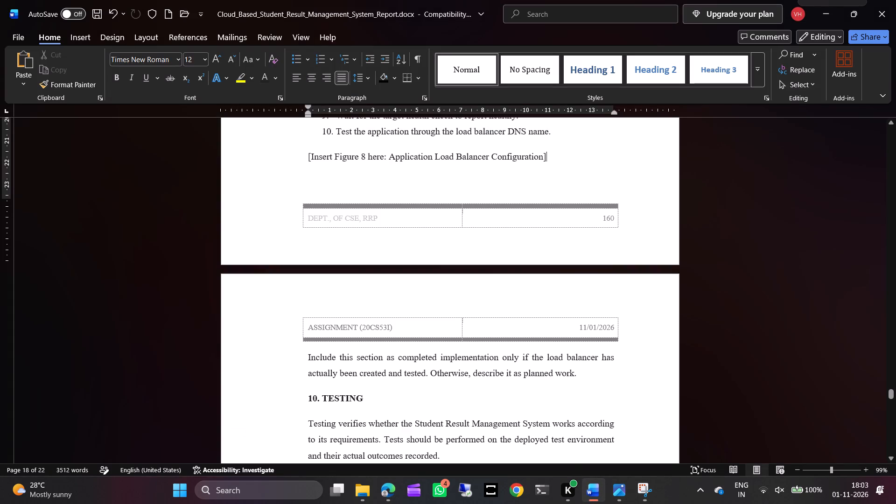
{"action": "scroll", "coordinate": [540, 331], "scroll_direction": "up", "scroll_amount": 1}
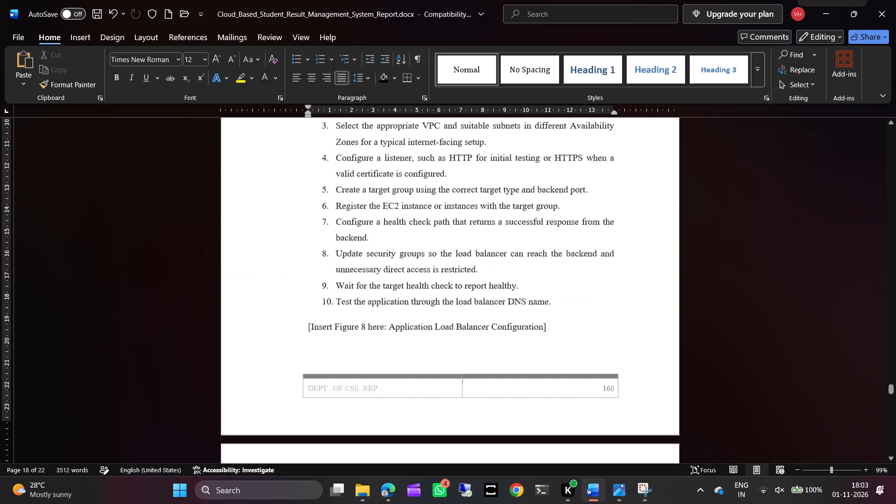
{"action": "scroll", "coordinate": [540, 331], "scroll_direction": "up", "scroll_amount": 2}
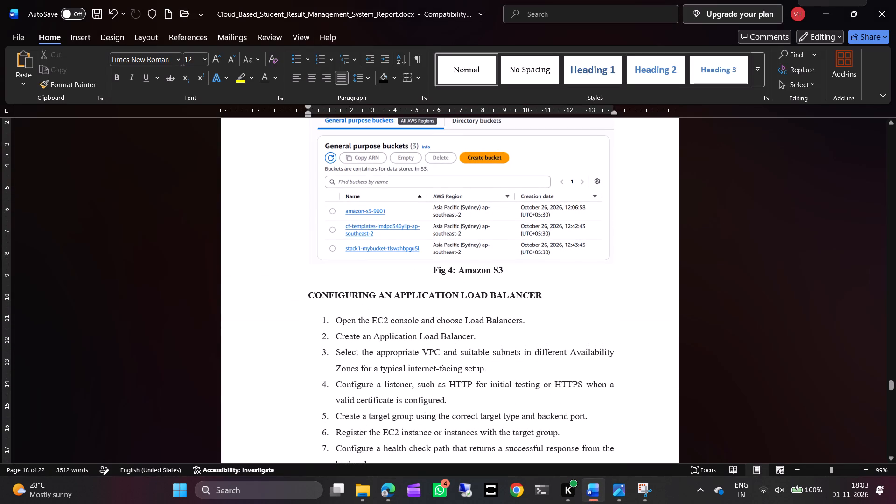
{"action": "scroll", "coordinate": [483, 317], "scroll_direction": "up", "scroll_amount": 5}
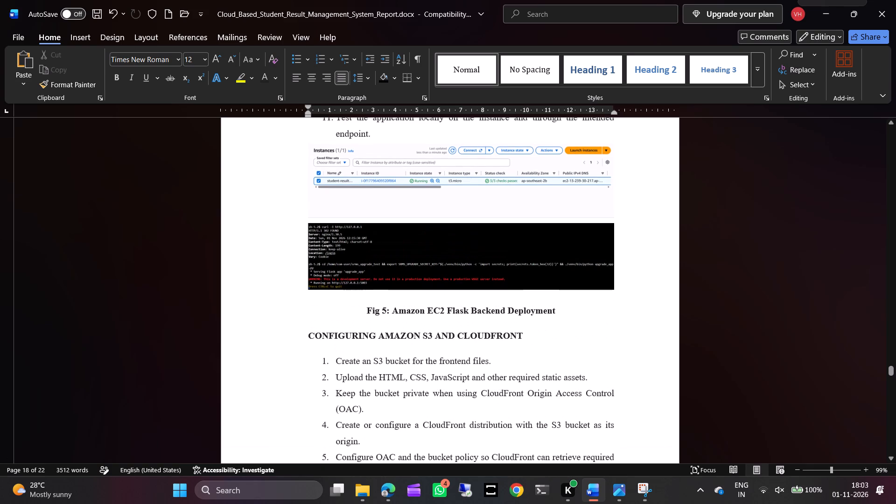
{"action": "left_click_drag", "start_coordinate": [434, 332], "coordinate": [472, 335]}
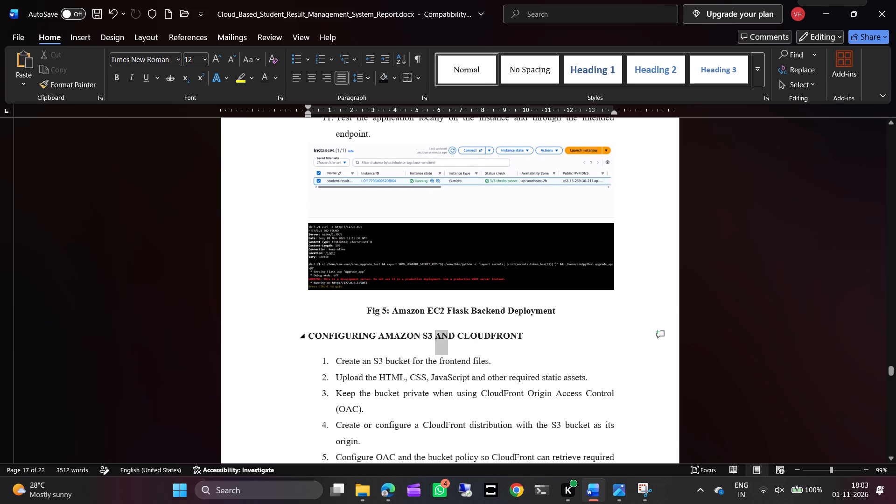
{"action": "left_click_drag", "start_coordinate": [472, 335], "coordinate": [519, 337]}
{"action": "key", "text": "BackSpace"}
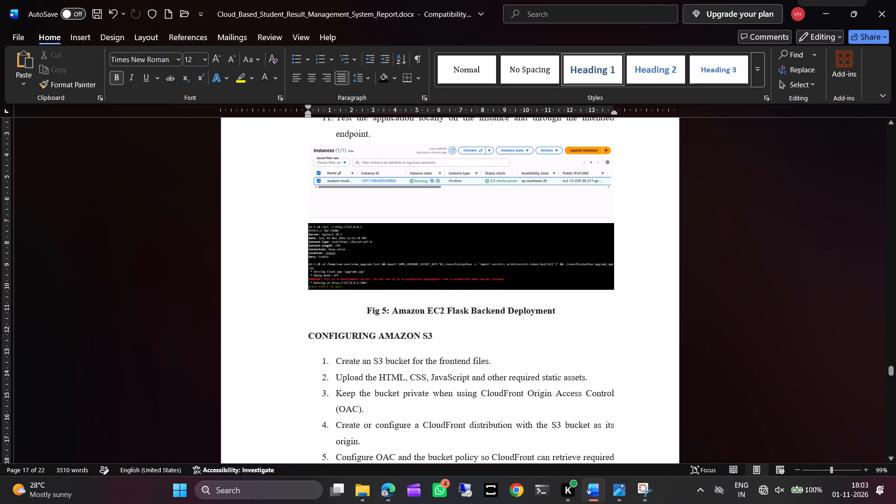
Delete list item 4, about creating or configuring a CloudFront distribution, from the Amazon S3 instructions.
{"action": "scroll", "coordinate": [399, 398], "scroll_direction": "down", "scroll_amount": 1}
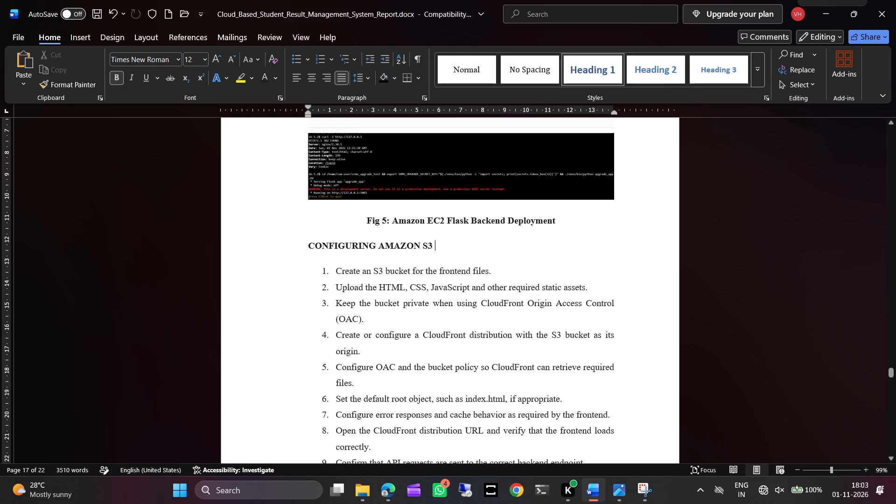
{"action": "scroll", "coordinate": [454, 344], "scroll_direction": "down", "scroll_amount": 1}
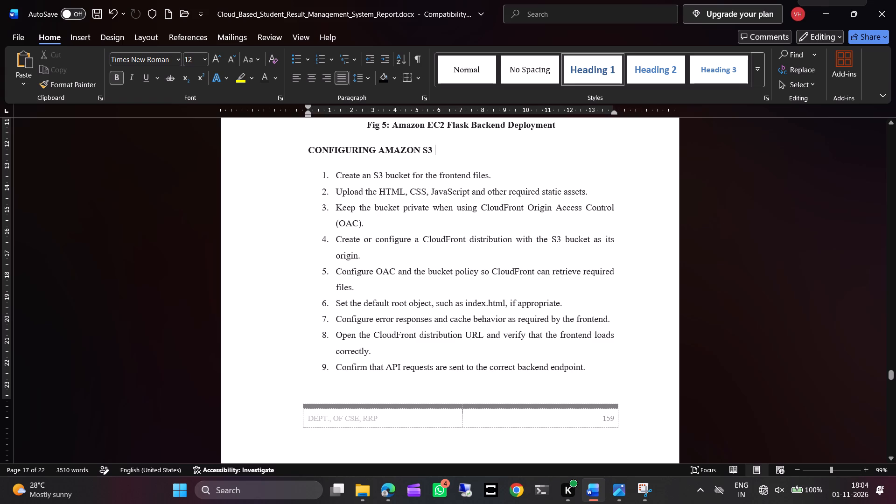
{"action": "left_click_drag", "start_coordinate": [336, 240], "coordinate": [360, 252]}
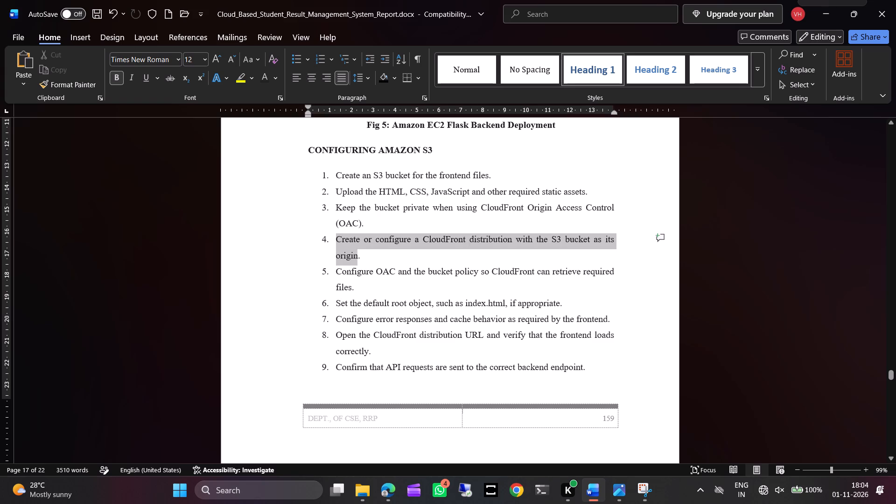
{"action": "left_click_drag", "start_coordinate": [360, 252], "coordinate": [362, 253]}
{"action": "key", "text": "BackSpace"}
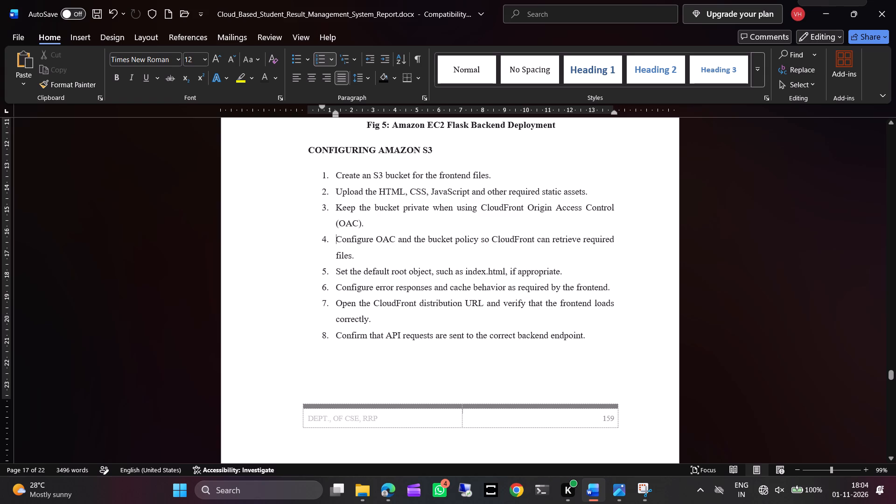
Delete the whole "CONFIGURING AN APPLICATION LOAD BALANCER" section, including its heading, ten numbered instructions and the Figure 8 placeholder.
{"action": "scroll", "coordinate": [453, 315], "scroll_direction": "down", "scroll_amount": 2}
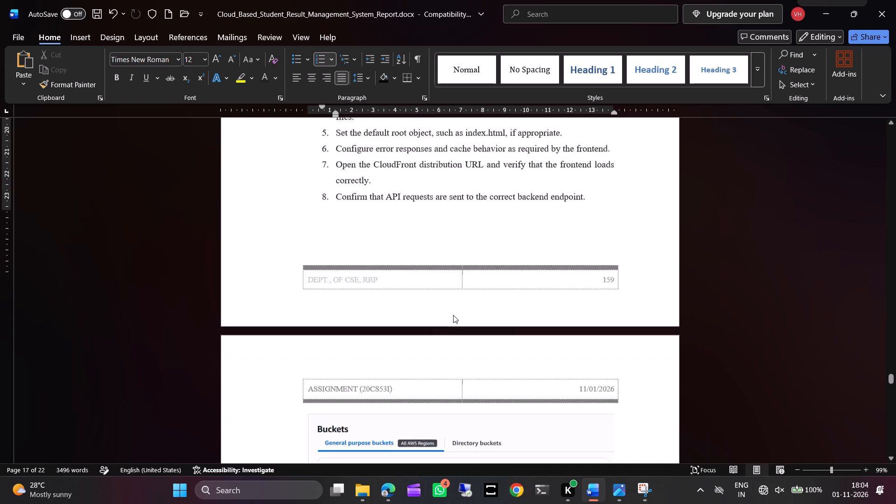
{"action": "scroll", "coordinate": [453, 315], "scroll_direction": "down", "scroll_amount": 4}
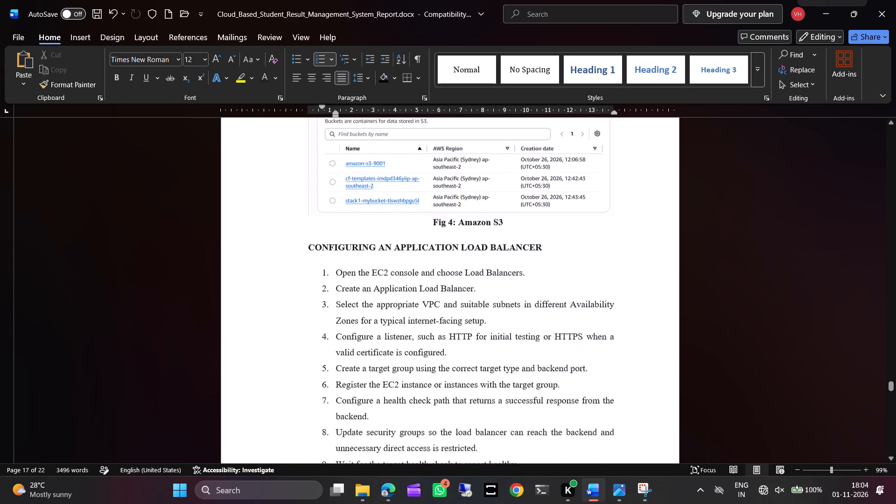
{"action": "scroll", "coordinate": [426, 314], "scroll_direction": "down", "scroll_amount": 2}
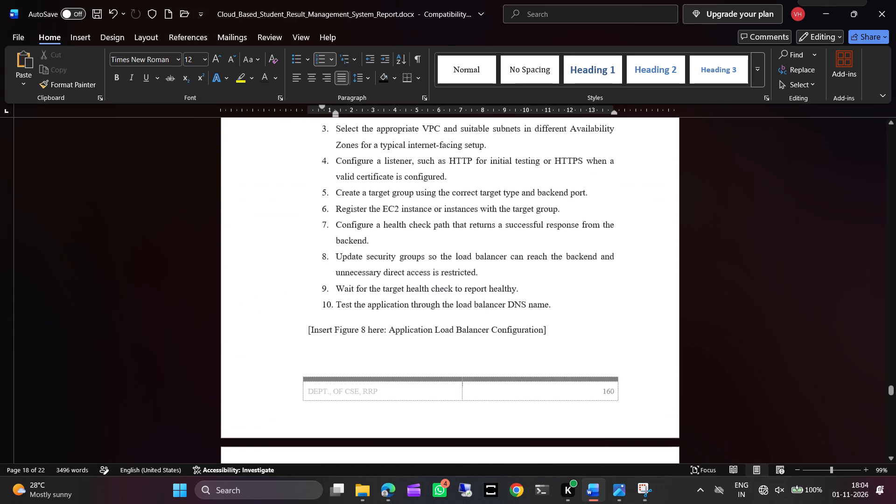
{"action": "scroll", "coordinate": [426, 314], "scroll_direction": "up", "scroll_amount": 1}
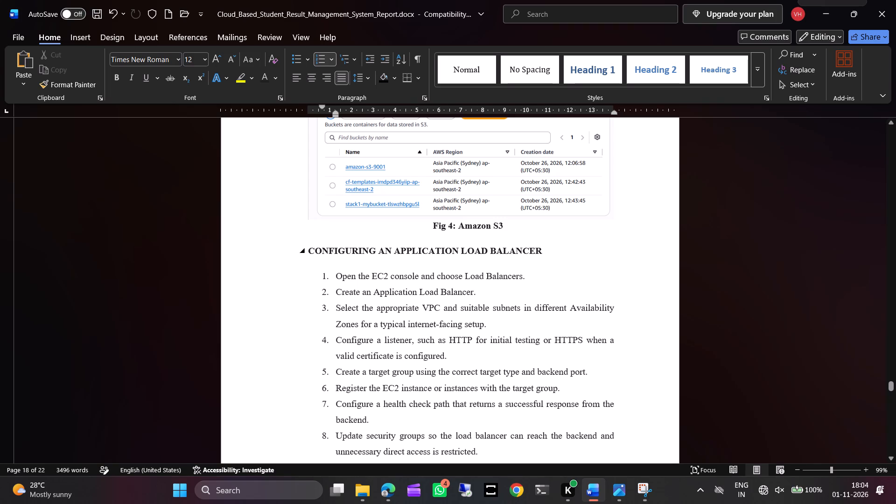
{"action": "left_click_drag", "start_coordinate": [308, 250], "coordinate": [398, 483]}
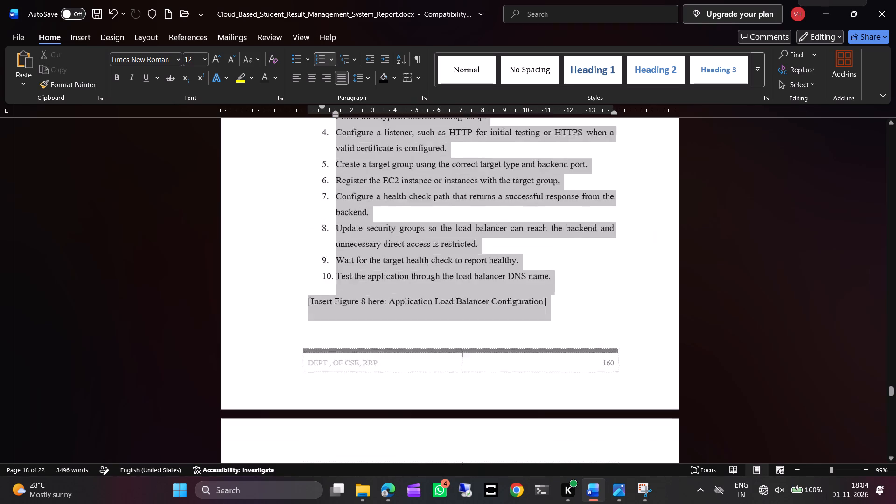
{"action": "left_click_drag", "start_coordinate": [398, 483], "coordinate": [547, 220]}
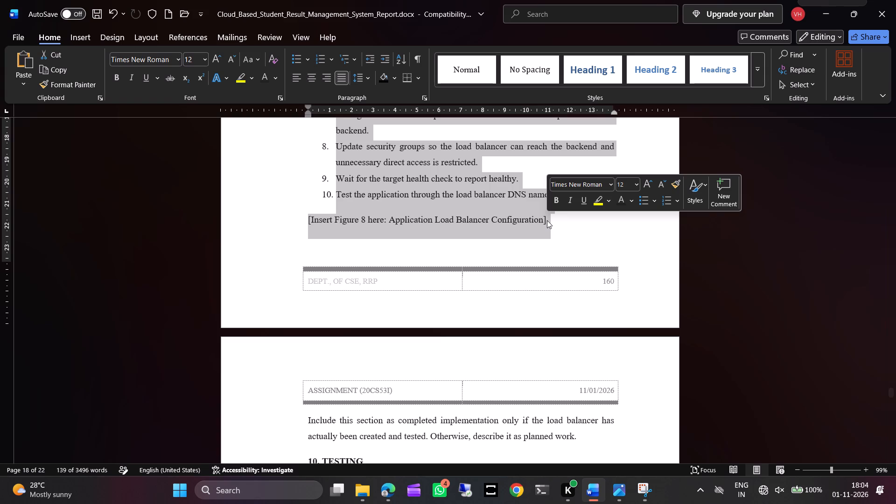
{"action": "key", "text": "BackSpace"}
Delete the leftover note beginning "Include this section as completed implementation" below the Fig 4 caption.
{"action": "scroll", "coordinate": [504, 277], "scroll_direction": "up", "scroll_amount": 1}
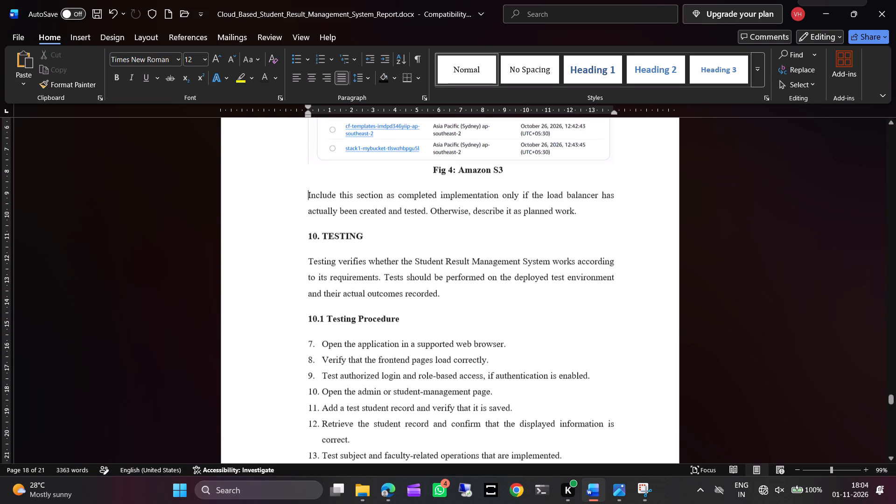
{"action": "scroll", "coordinate": [504, 277], "scroll_direction": "up", "scroll_amount": 1}
{"action": "left_click_drag", "start_coordinate": [307, 216], "coordinate": [525, 228]}
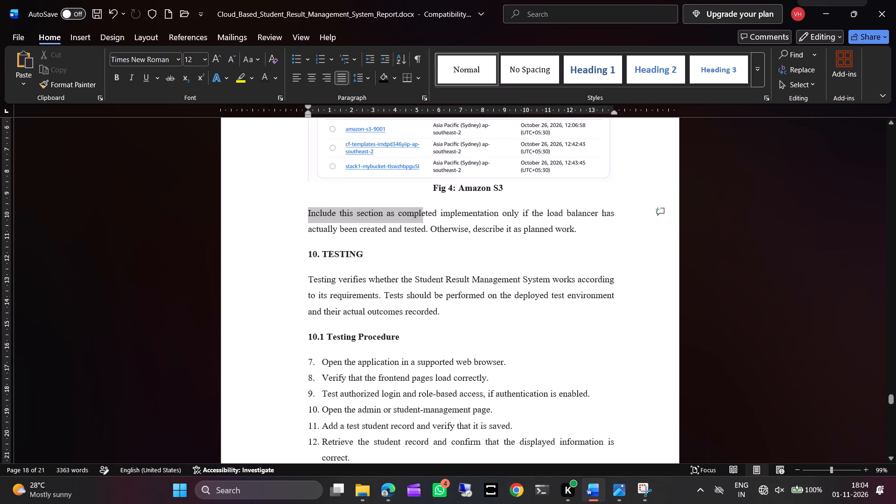
{"action": "left_click_drag", "start_coordinate": [525, 228], "coordinate": [576, 229]}
{"action": "key", "text": "BackSpace"}
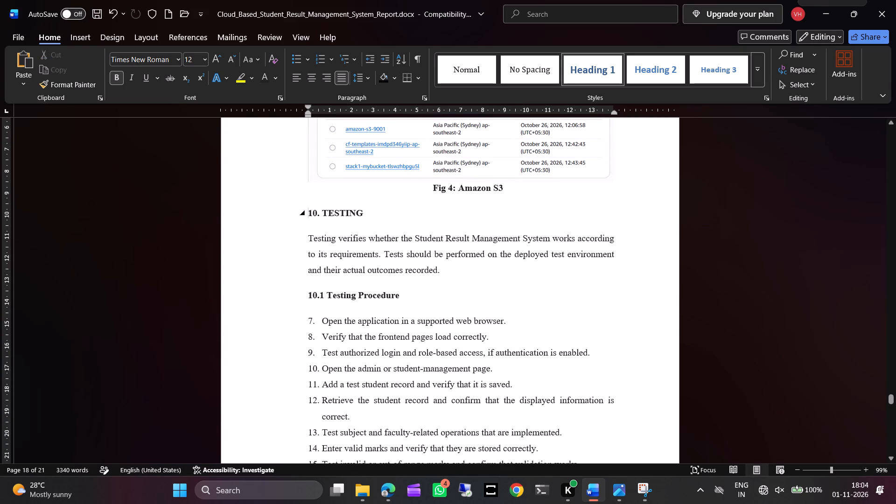
Remove the number "10." from the "TESTING" heading.
{"action": "left_click", "coordinate": [321, 211]}
{"action": "key", "text": "BackSpace"}
{"action": "key", "text": "BackSpace"}
{"action": "key", "text": "BackSpace"}
{"action": "key", "text": "BackSpace"}
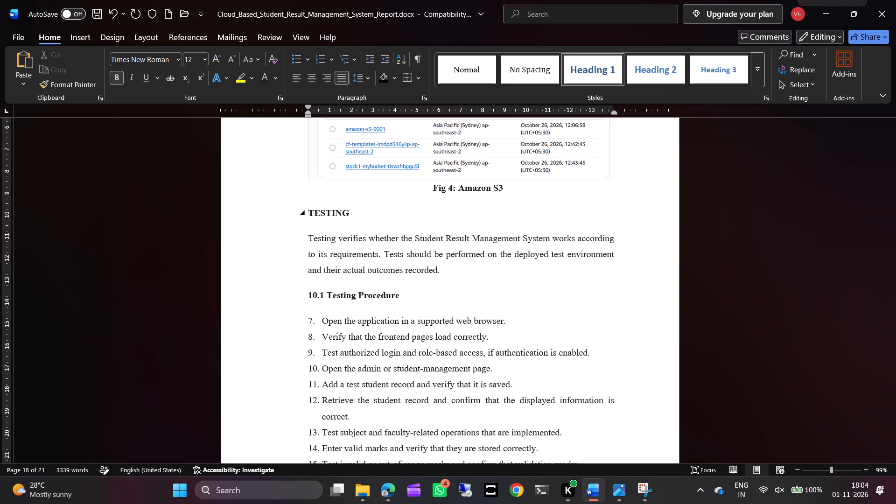
Indent the first line of the paragraph beginning "Testing verifies" under the "TESTING" heading.
{"action": "left_click", "coordinate": [308, 239]}
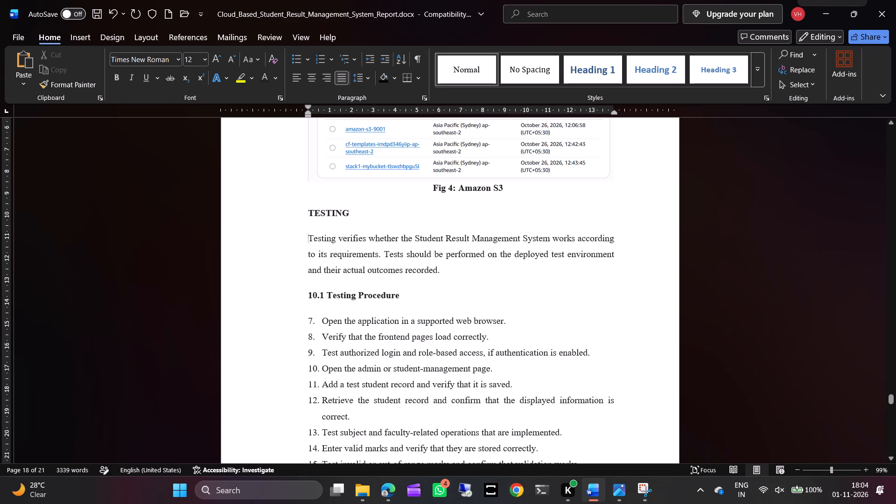
{"action": "key", "text": "Tab"}
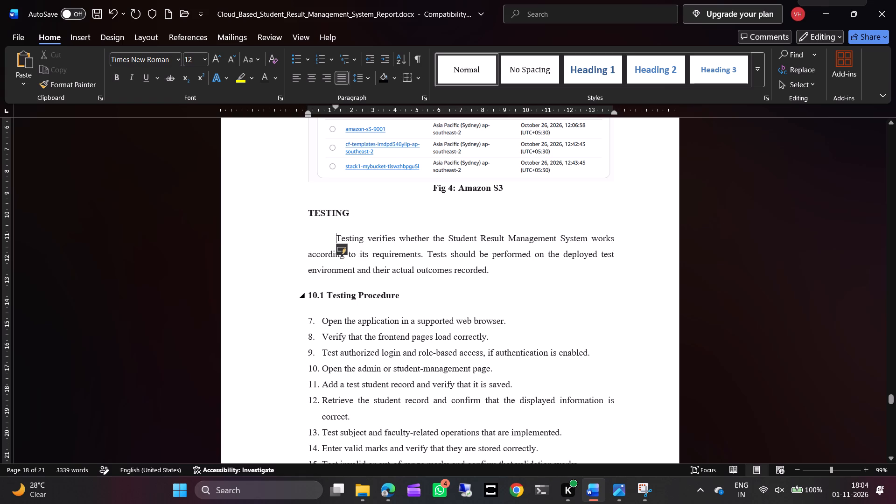
{"action": "scroll", "coordinate": [388, 278], "scroll_direction": "up", "scroll_amount": 5}
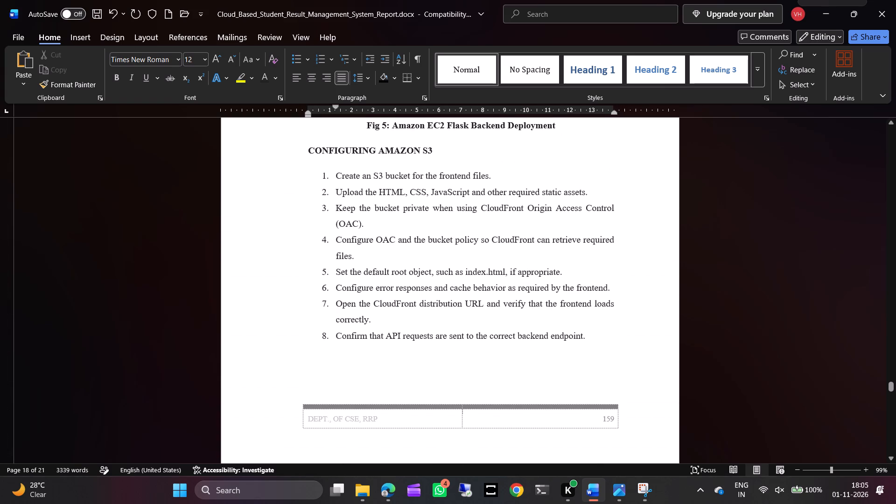
Remove the number "6." from the "CREATING AND CONFIGURING AMAZON RDS FOR MYSQL" heading.
{"action": "scroll", "coordinate": [388, 278], "scroll_direction": "up", "scroll_amount": 3}
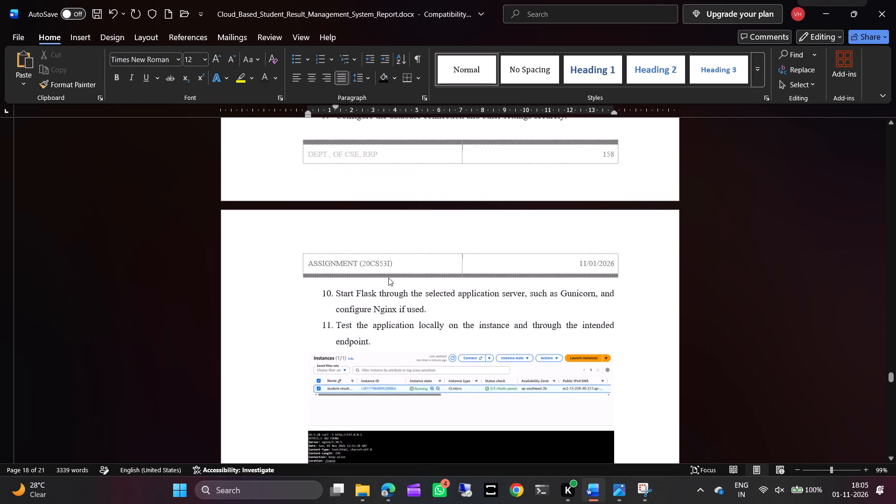
{"action": "scroll", "coordinate": [388, 278], "scroll_direction": "up", "scroll_amount": 2}
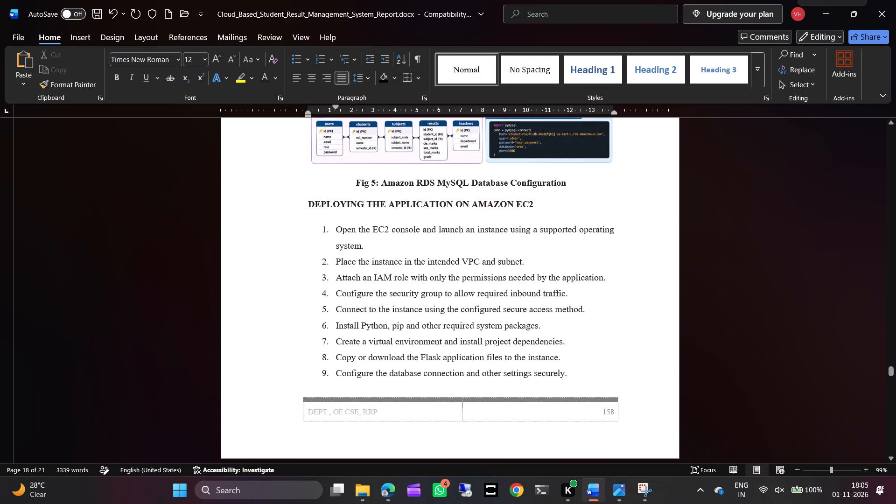
{"action": "scroll", "coordinate": [388, 278], "scroll_direction": "up", "scroll_amount": 3}
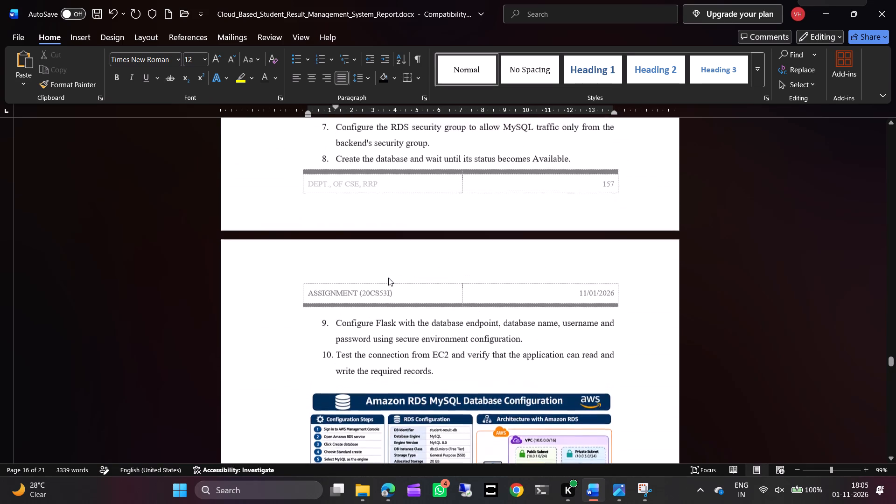
{"action": "scroll", "coordinate": [388, 278], "scroll_direction": "up", "scroll_amount": 3}
{"action": "scroll", "coordinate": [365, 337], "scroll_direction": "down", "scroll_amount": 1}
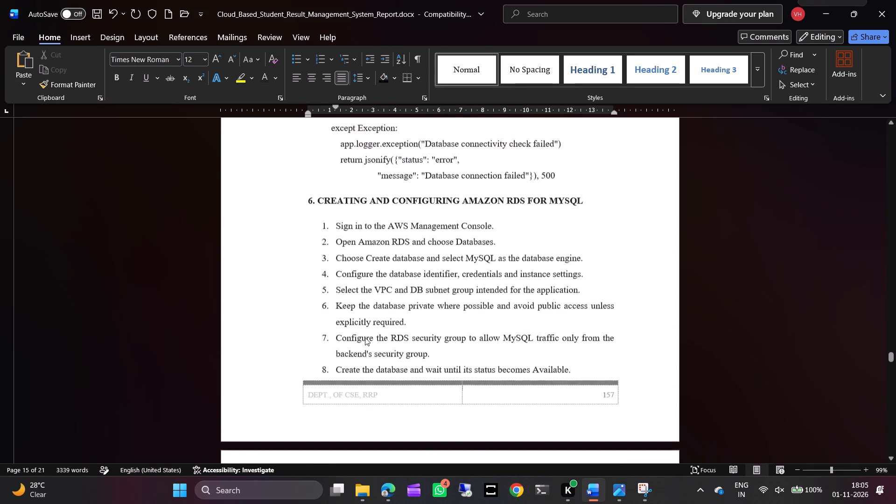
{"action": "scroll", "coordinate": [365, 337], "scroll_direction": "down", "scroll_amount": 1}
{"action": "left_click", "coordinate": [318, 255]}
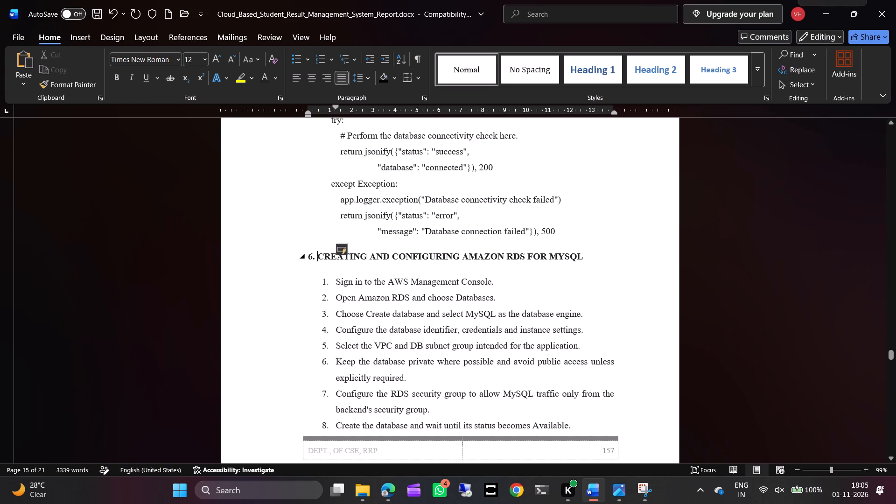
{"action": "key", "text": "BackSpace"}
{"action": "key", "text": "BackSpace"}
{"action": "key", "text": "BackSpace"}
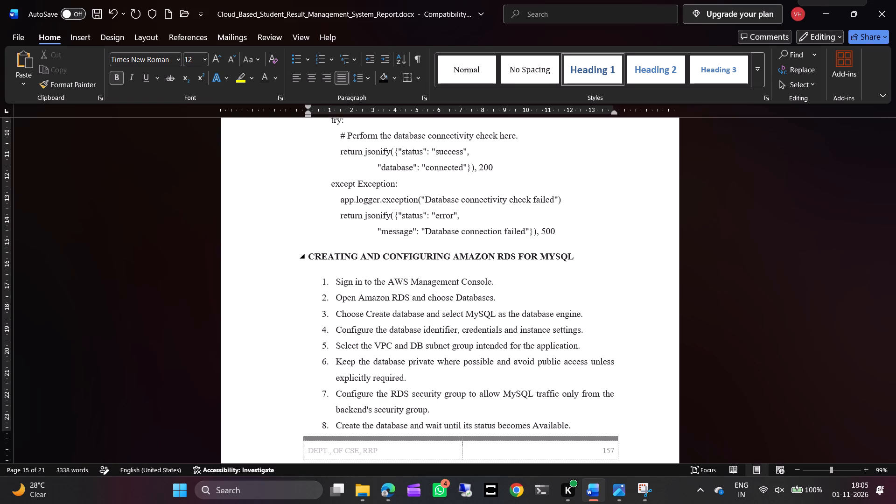
Remove the list numbering from the first six items under "10.1 Testing Procedure", from "Open the application" through "Retrieve the student record".
{"action": "scroll", "coordinate": [369, 272], "scroll_direction": "up", "scroll_amount": 2}
{"action": "scroll", "coordinate": [369, 272], "scroll_direction": "down", "scroll_amount": 1}
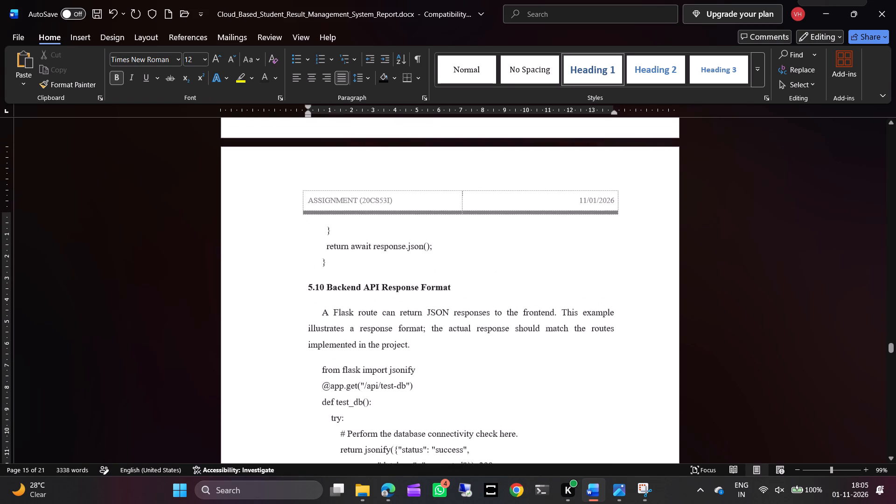
{"action": "scroll", "coordinate": [369, 272], "scroll_direction": "down", "scroll_amount": 4}
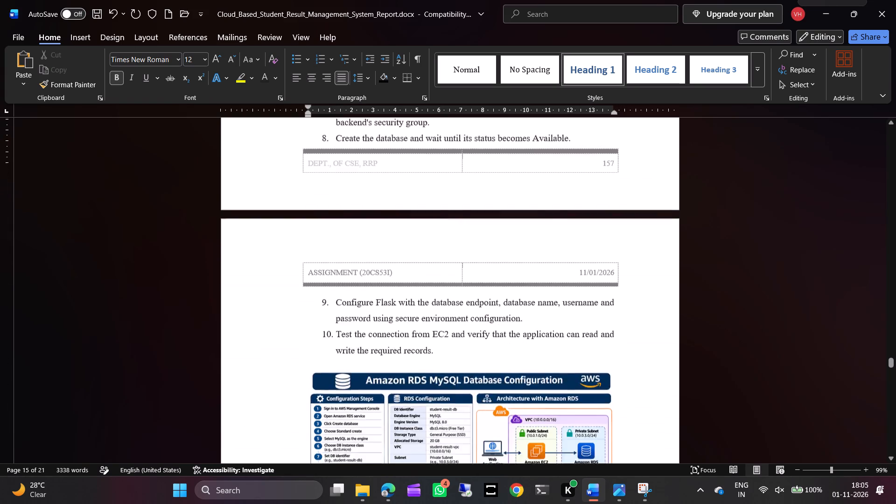
{"action": "scroll", "coordinate": [369, 272], "scroll_direction": "down", "scroll_amount": 4}
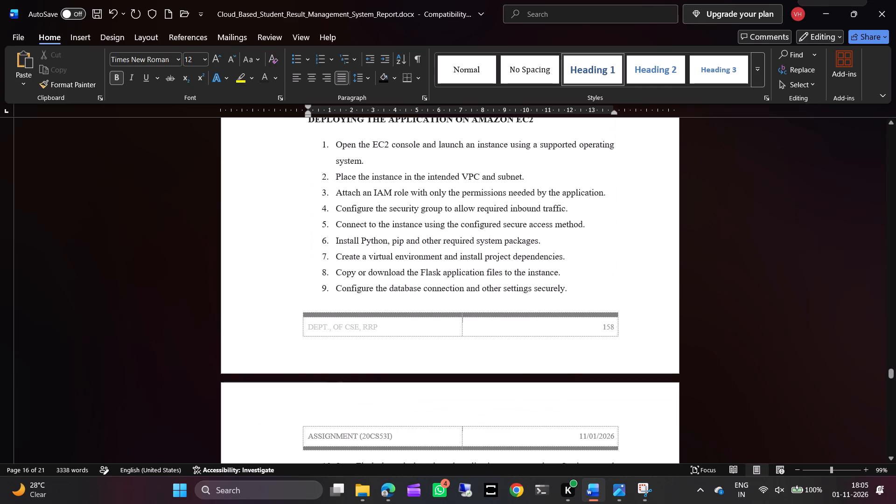
{"action": "scroll", "coordinate": [369, 272], "scroll_direction": "down", "scroll_amount": 5}
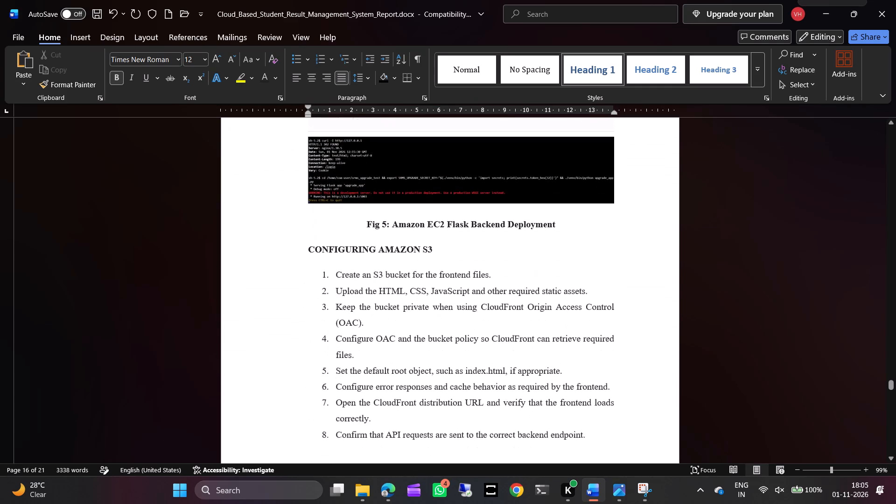
{"action": "scroll", "coordinate": [369, 272], "scroll_direction": "down", "scroll_amount": 4}
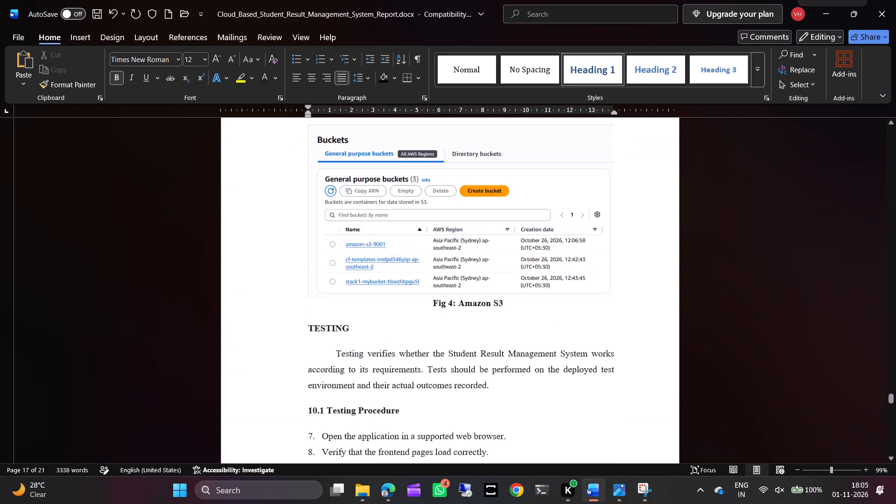
{"action": "scroll", "coordinate": [383, 294], "scroll_direction": "down", "scroll_amount": 2}
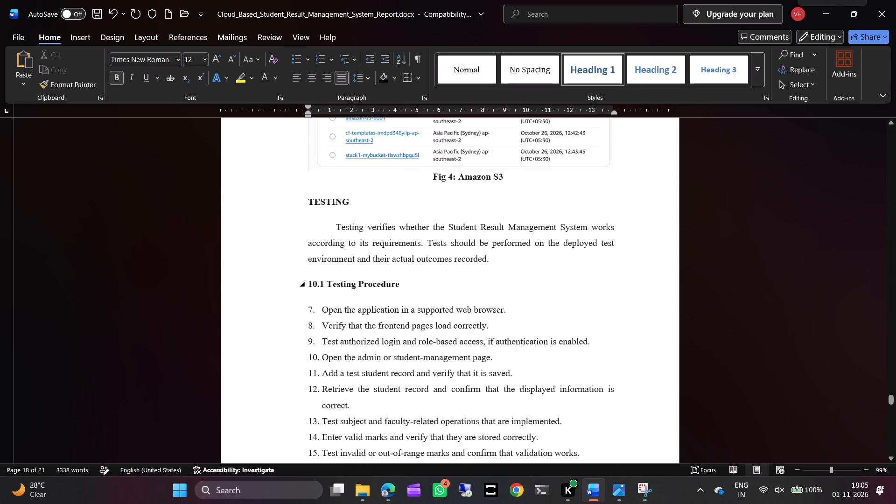
{"action": "left_click", "coordinate": [319, 290]}
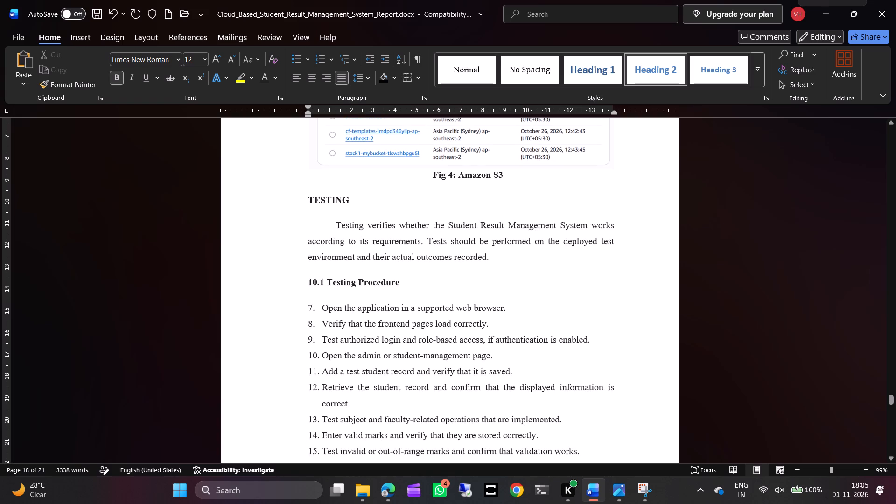
{"action": "scroll", "coordinate": [346, 322], "scroll_direction": "down", "scroll_amount": 1}
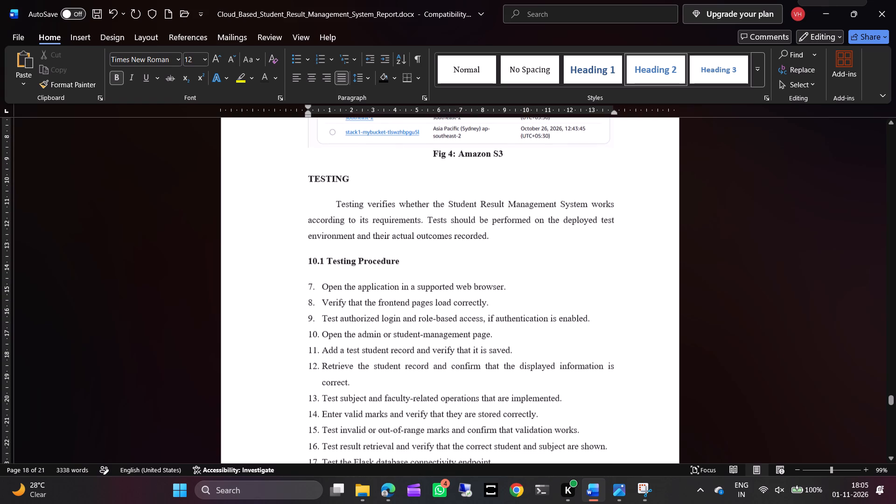
{"action": "left_click", "coordinate": [322, 284]}
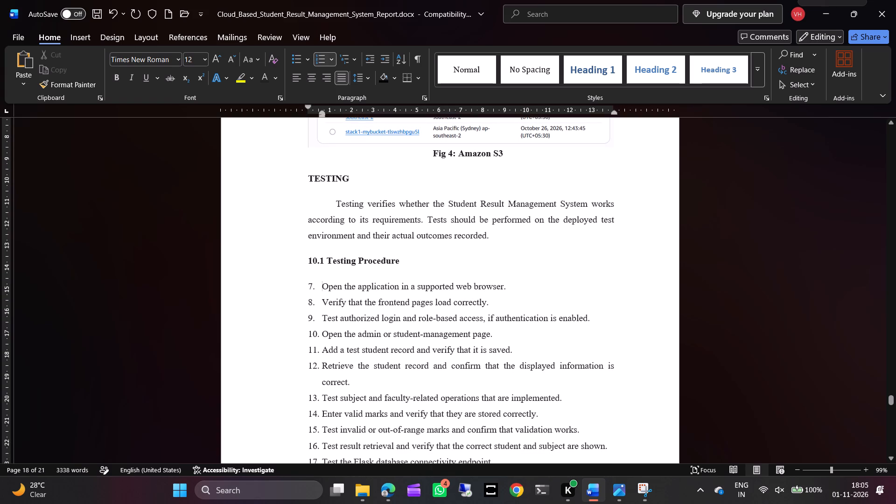
{"action": "key", "text": "BackSpace"}
{"action": "key", "text": "BackSpace"}
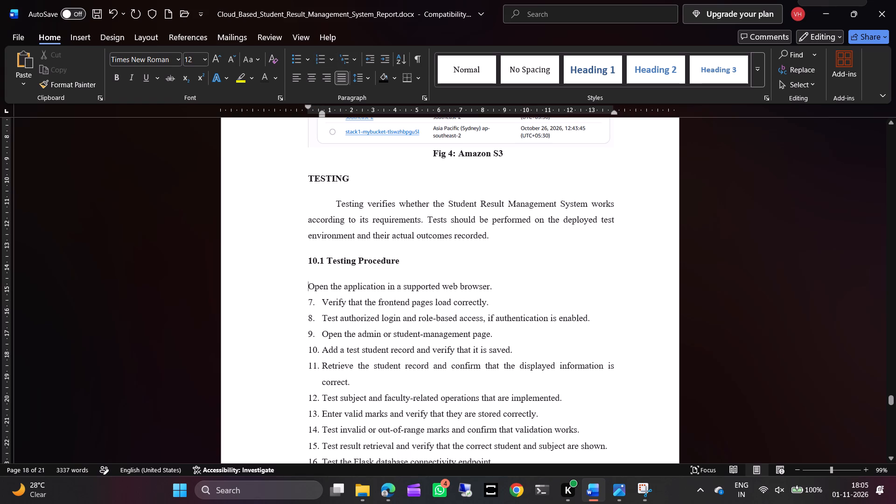
{"action": "right_click", "coordinate": [322, 284]}
{"action": "key", "text": "Down"}
{"action": "left_click", "coordinate": [322, 284]}
{"action": "key", "text": "Down"}
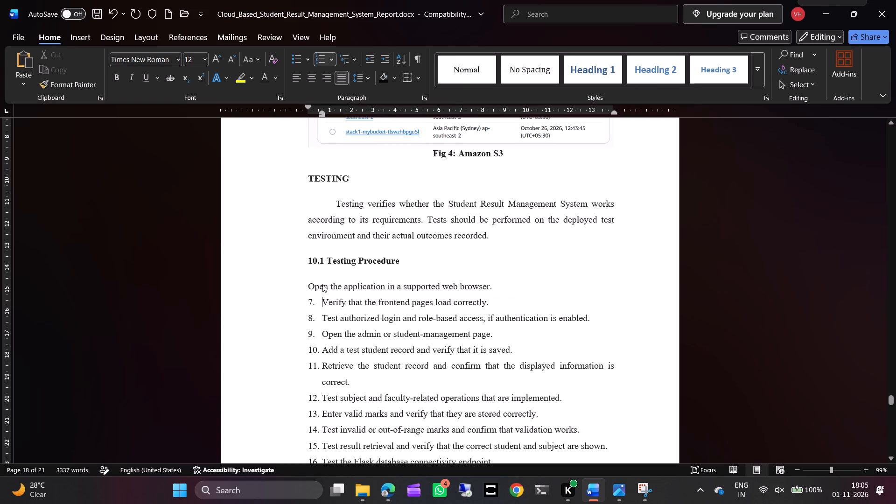
{"action": "key", "text": "BackSpace"}
{"action": "key", "text": "BackSpace"}
{"action": "key", "text": "Down"}
{"action": "key", "text": "BackSpace"}
{"action": "key", "text": "BackSpace"}
{"action": "key", "text": "Down"}
{"action": "key", "text": "BackSpace"}
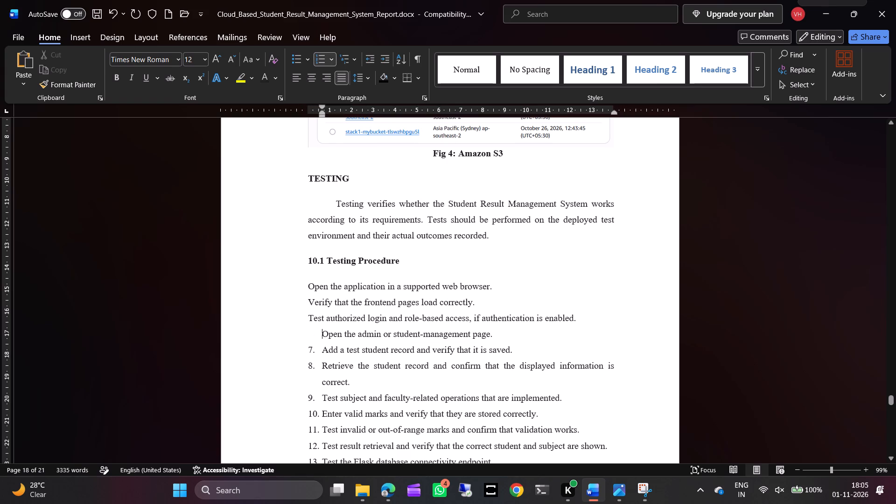
{"action": "key", "text": "BackSpace"}
{"action": "key", "text": "Down"}
{"action": "key", "text": "BackSpace"}
{"action": "key", "text": "BackSpace"}
{"action": "key", "text": "Down"}
{"action": "key", "text": "BackSpace"}
{"action": "key", "text": "BackSpace"}
Remove the list numbering from the next five testing items, from "Test subject and faculty-related operations" through "Test the Flask database connectivity endpoint".
{"action": "key", "text": "Down"}
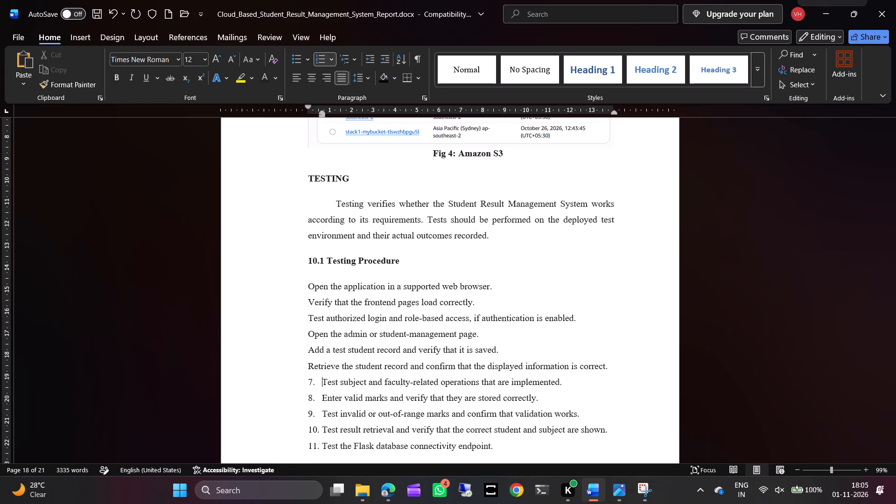
{"action": "key", "text": "BackSpace"}
{"action": "key", "text": "BackSpace"}
{"action": "key", "text": "Down"}
{"action": "key", "text": "BackSpace"}
{"action": "key", "text": "BackSpace"}
{"action": "key", "text": "Down"}
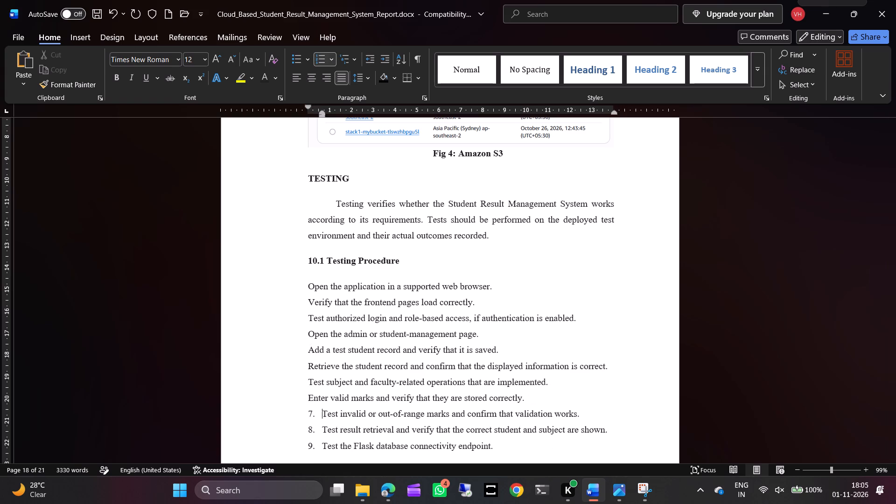
{"action": "key", "text": "BackSpace"}
{"action": "key", "text": "BackSpace"}
{"action": "key", "text": "Down"}
{"action": "key", "text": "BackSpace"}
{"action": "key", "text": "BackSpace"}
{"action": "key", "text": "Down"}
{"action": "key", "text": "BackSpace"}
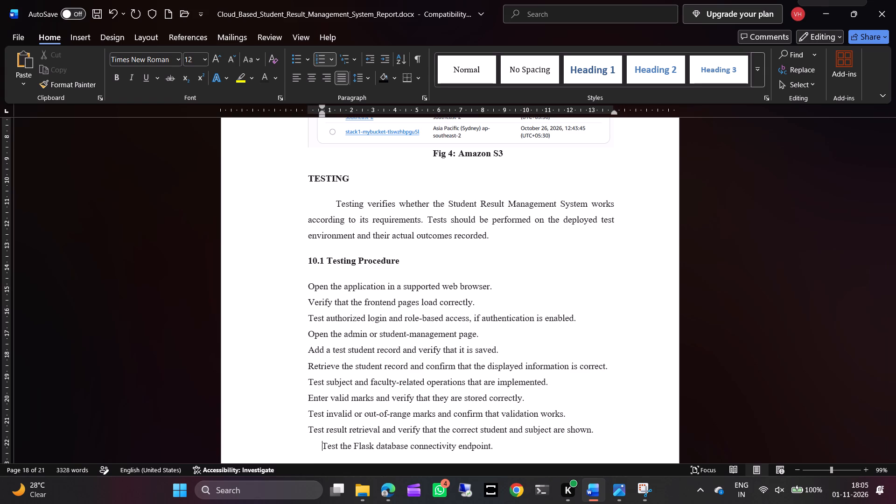
{"action": "key", "text": "BackSpace"}
Remove the list numbering from the last two testing items, "Verify that the application remains accessible" and "Review application logs".
{"action": "scroll", "coordinate": [359, 282], "scroll_direction": "down", "scroll_amount": 5}
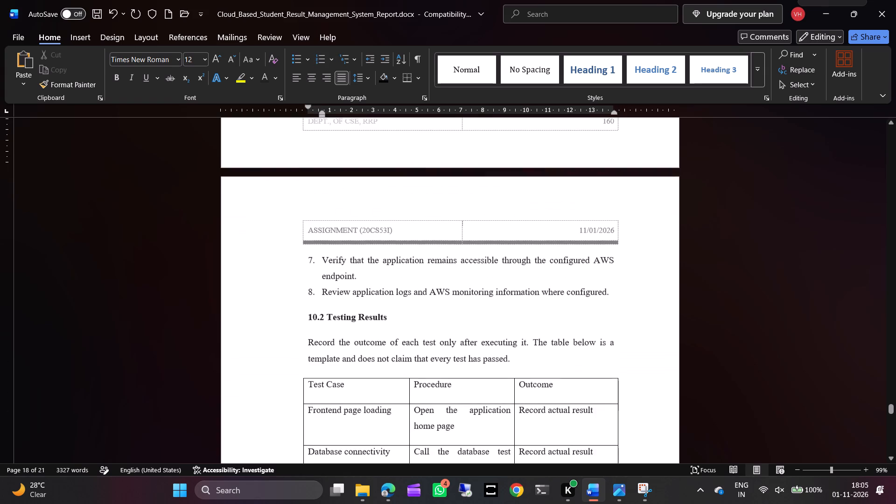
{"action": "left_click", "coordinate": [322, 258]}
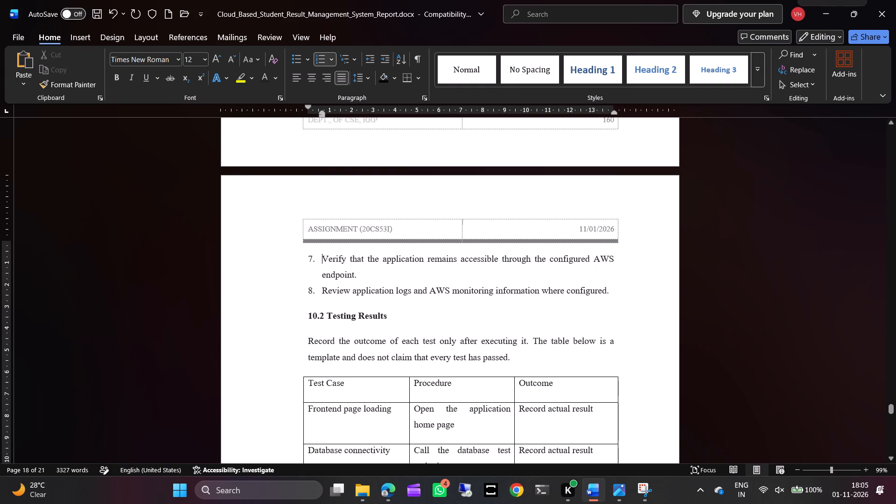
{"action": "key", "text": "BackSpace"}
{"action": "key", "text": "BackSpace"}
{"action": "key", "text": "Down"}
{"action": "key", "text": "Down"}
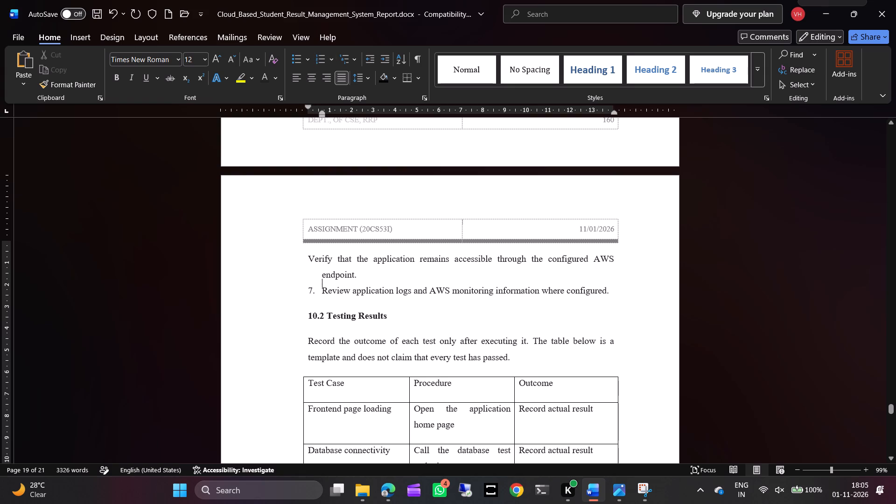
{"action": "key", "text": "BackSpace"}
{"action": "key", "text": "BackSpace"}
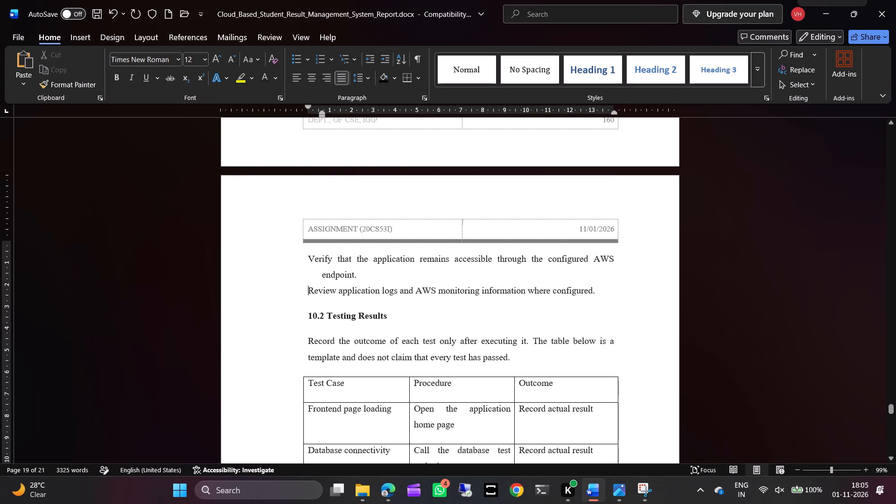
Apply a fresh numbered list to all testing items under "10.1 Testing Procedure", from "Open the application" through "Review application logs".
{"action": "scroll", "coordinate": [387, 325], "scroll_direction": "up", "scroll_amount": 2}
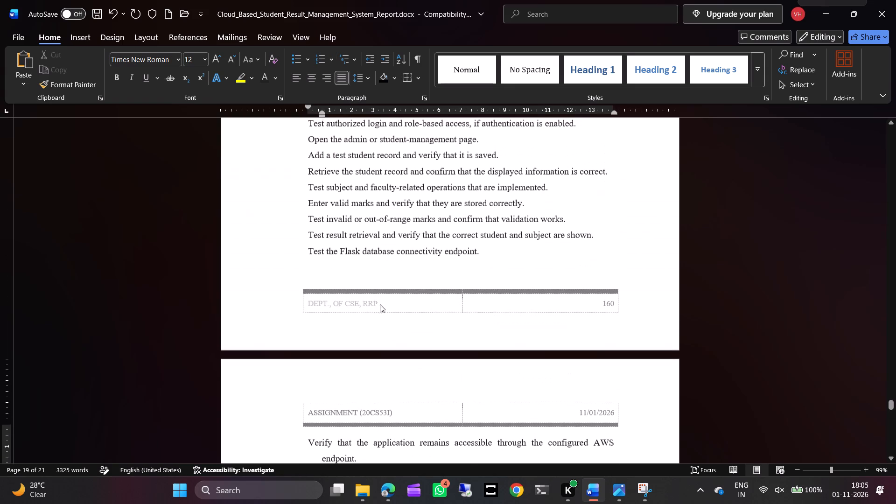
{"action": "scroll", "coordinate": [364, 196], "scroll_direction": "up", "scroll_amount": 1}
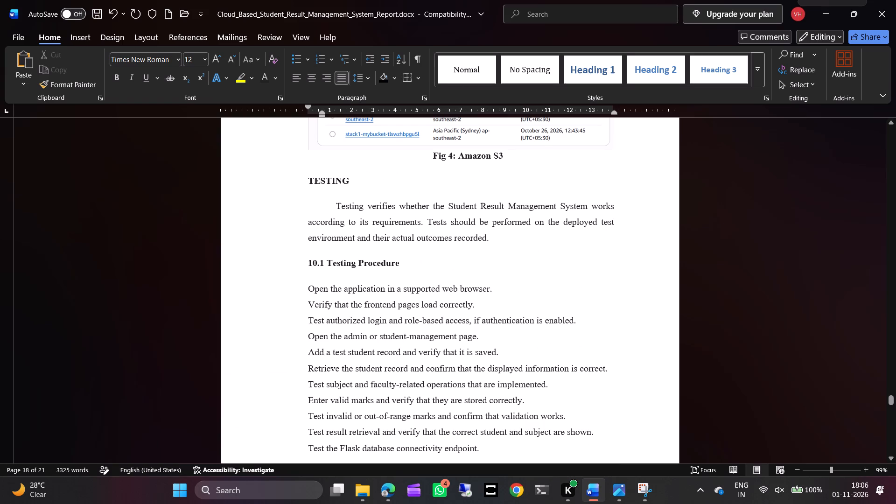
{"action": "left_click_drag", "start_coordinate": [310, 293], "coordinate": [370, 416]}
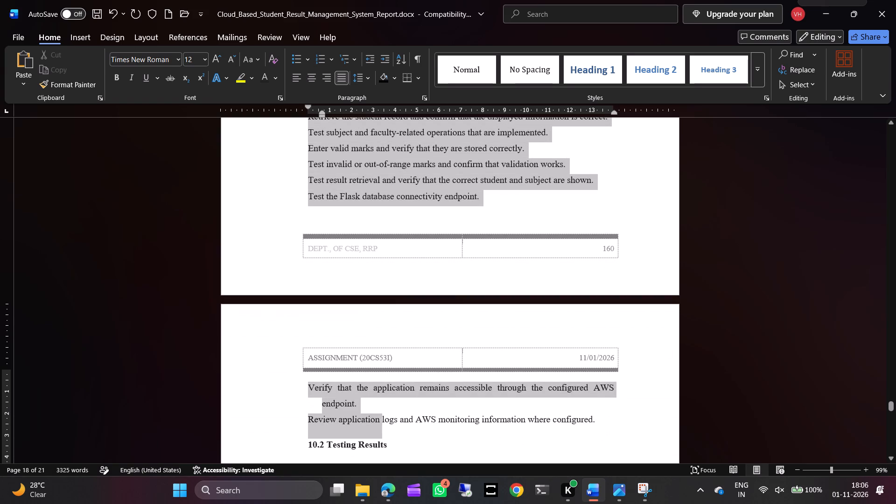
{"action": "left_click_drag", "start_coordinate": [370, 416], "coordinate": [371, 417]}
{"action": "left_click", "coordinate": [490, 397]}
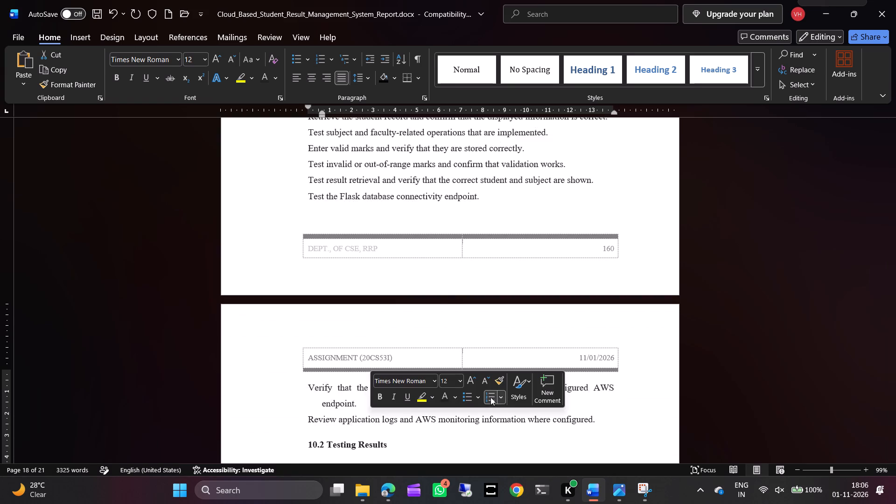
{"action": "left_click", "coordinate": [438, 294]}
Review the "10.2 Testing Results" table and the screenshot placeholders for Figures 9 to 14 below it.
{"action": "scroll", "coordinate": [438, 294], "scroll_direction": "down", "scroll_amount": 1}
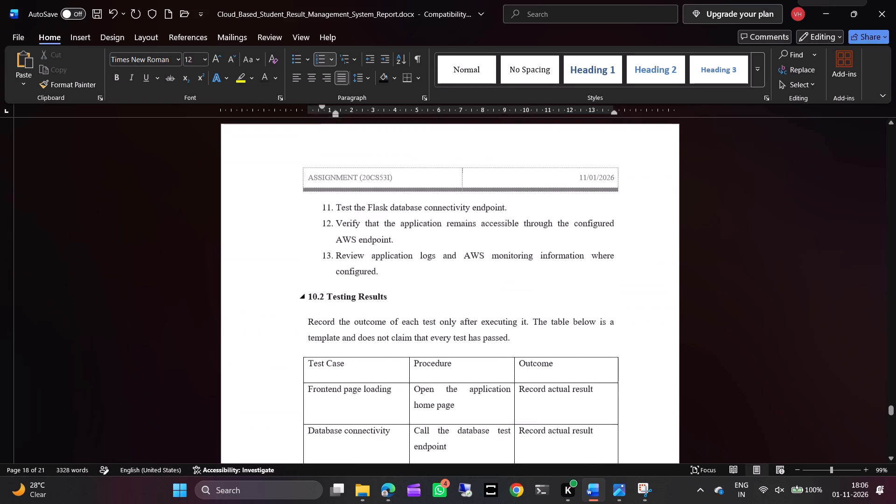
{"action": "scroll", "coordinate": [438, 294], "scroll_direction": "down", "scroll_amount": 3}
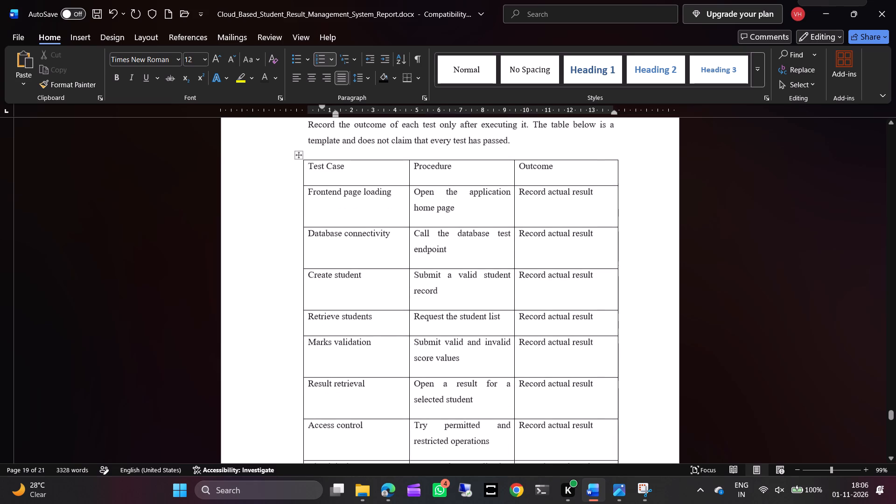
{"action": "scroll", "coordinate": [438, 294], "scroll_direction": "down", "scroll_amount": 3}
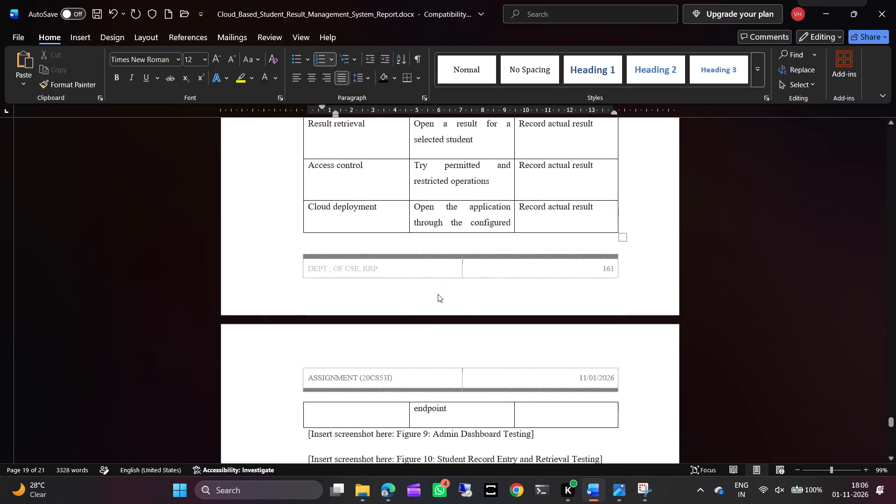
{"action": "scroll", "coordinate": [438, 294], "scroll_direction": "down", "scroll_amount": 2}
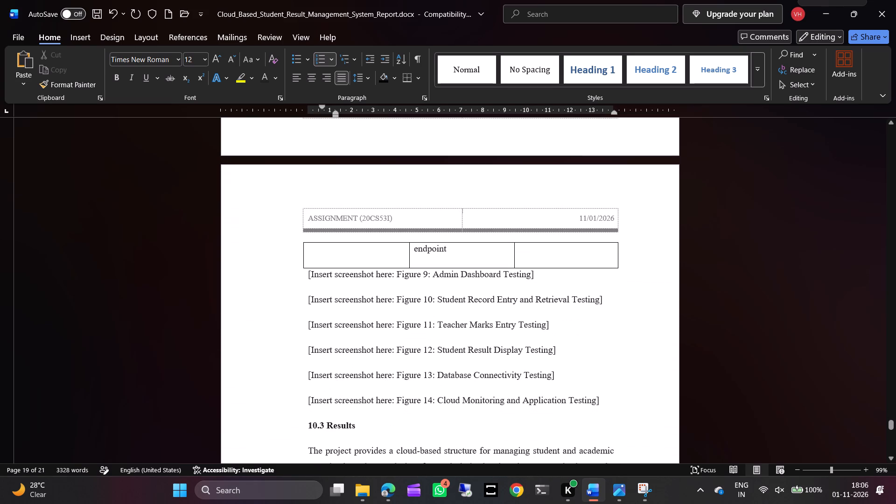
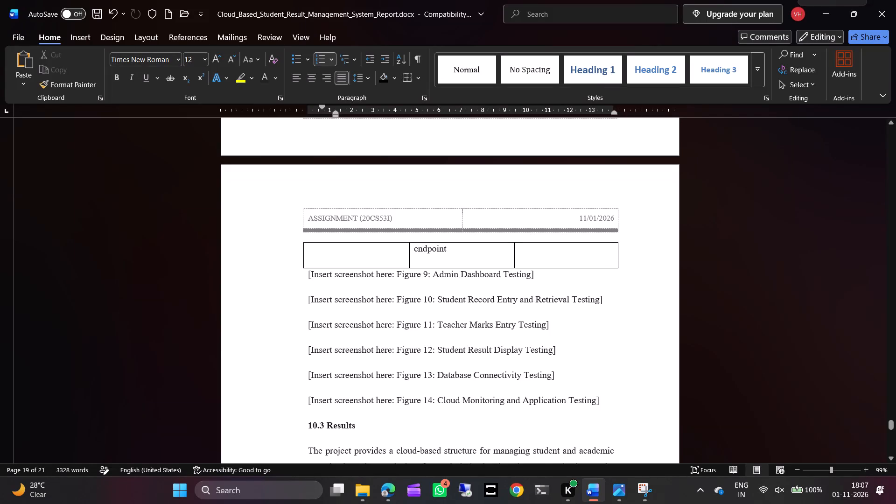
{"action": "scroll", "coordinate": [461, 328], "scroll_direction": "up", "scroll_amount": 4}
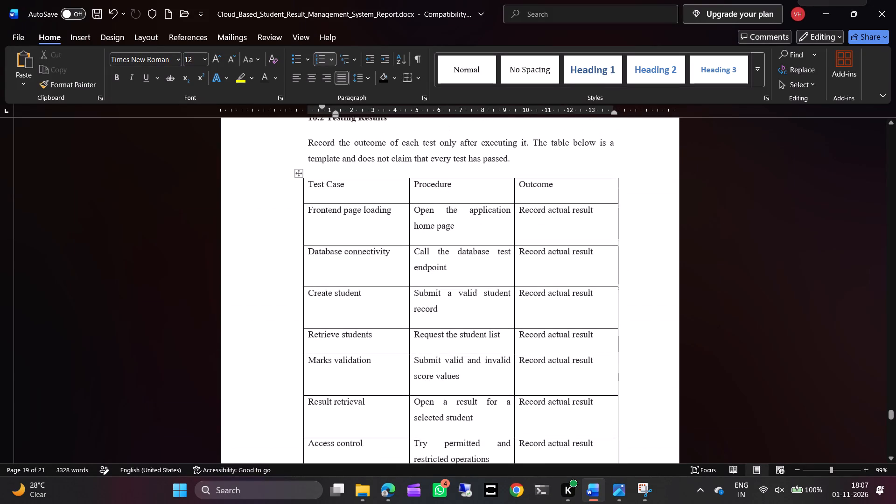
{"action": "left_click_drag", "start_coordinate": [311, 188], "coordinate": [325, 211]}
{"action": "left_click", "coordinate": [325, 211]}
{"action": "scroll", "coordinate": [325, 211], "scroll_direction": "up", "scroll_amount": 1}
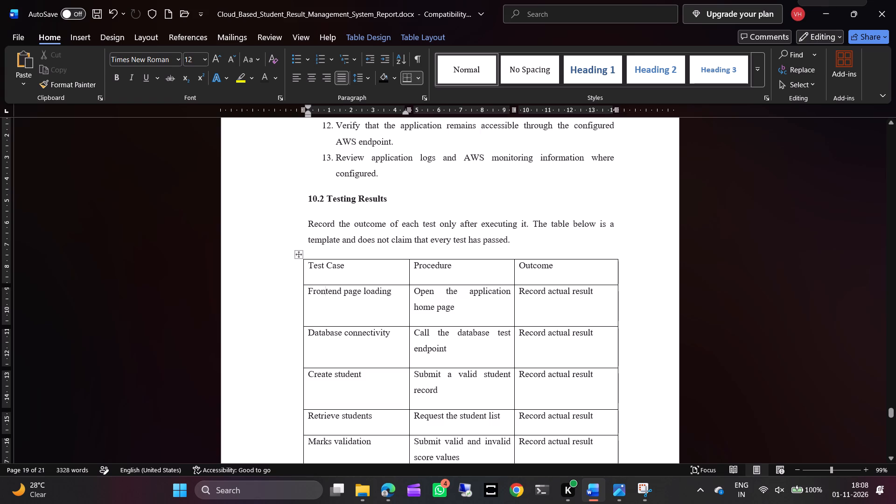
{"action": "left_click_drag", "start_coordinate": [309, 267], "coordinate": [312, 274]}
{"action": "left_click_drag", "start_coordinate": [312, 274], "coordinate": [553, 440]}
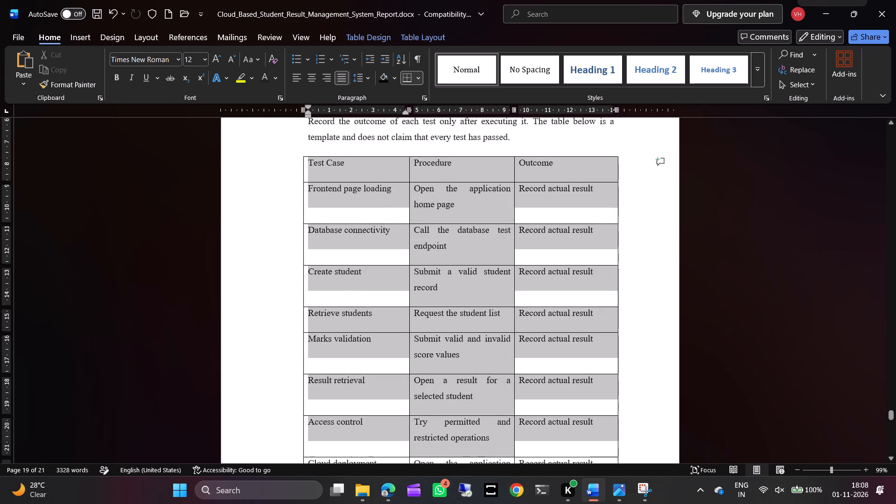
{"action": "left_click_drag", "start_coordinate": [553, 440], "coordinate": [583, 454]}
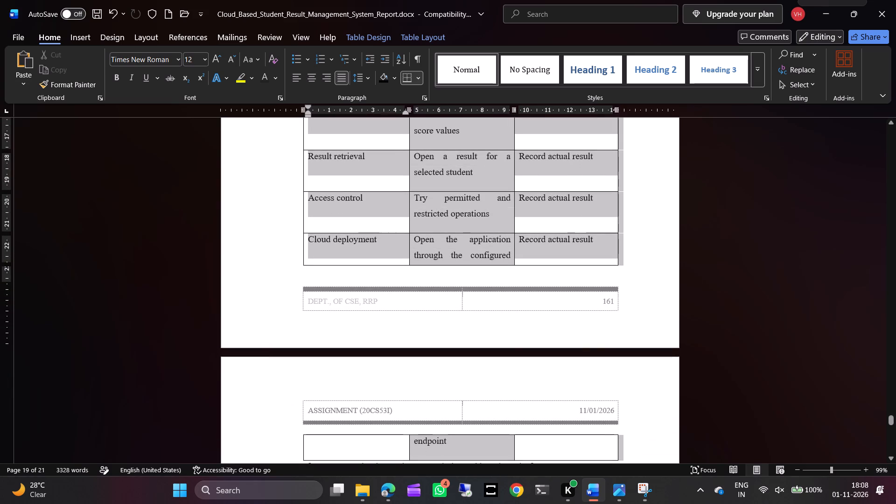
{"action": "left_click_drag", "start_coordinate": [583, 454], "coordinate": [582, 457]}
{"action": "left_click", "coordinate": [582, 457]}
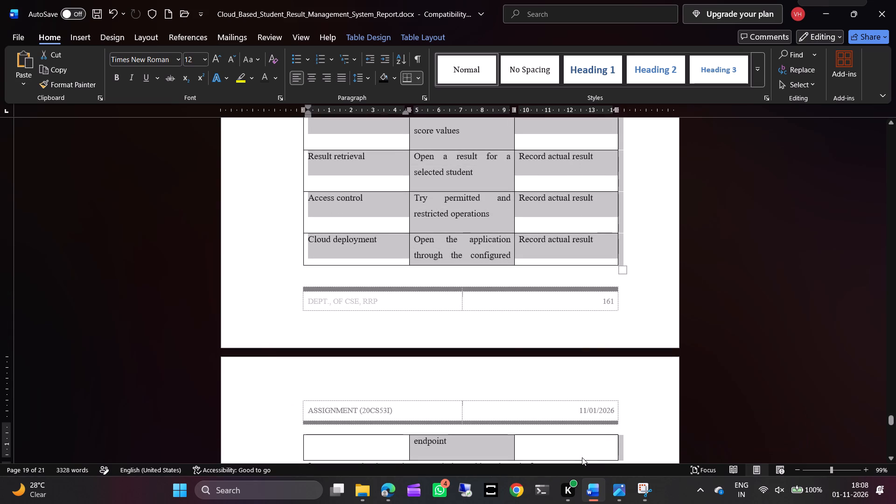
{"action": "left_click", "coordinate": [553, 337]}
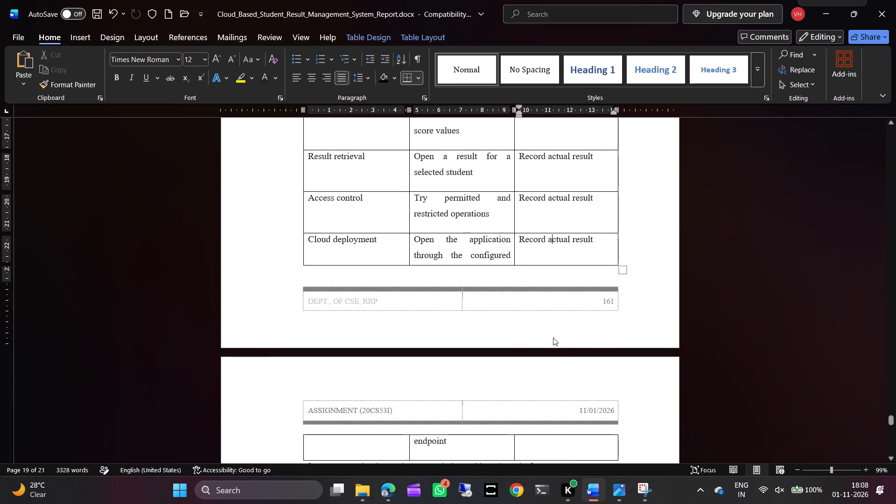
Left-align the procedure text in the "Cloud deployment" row of the testing results table.
{"action": "scroll", "coordinate": [580, 381], "scroll_direction": "down", "scroll_amount": 1}
{"action": "left_click", "coordinate": [597, 365]}
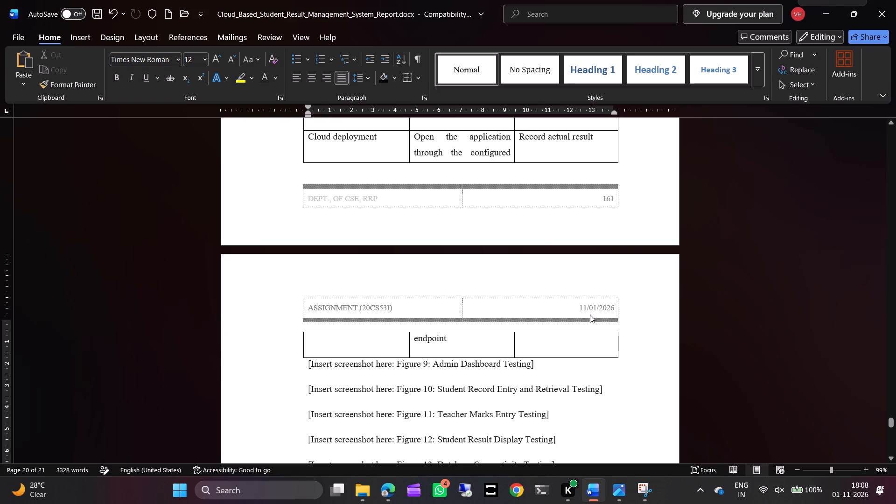
{"action": "left_click", "coordinate": [474, 154]}
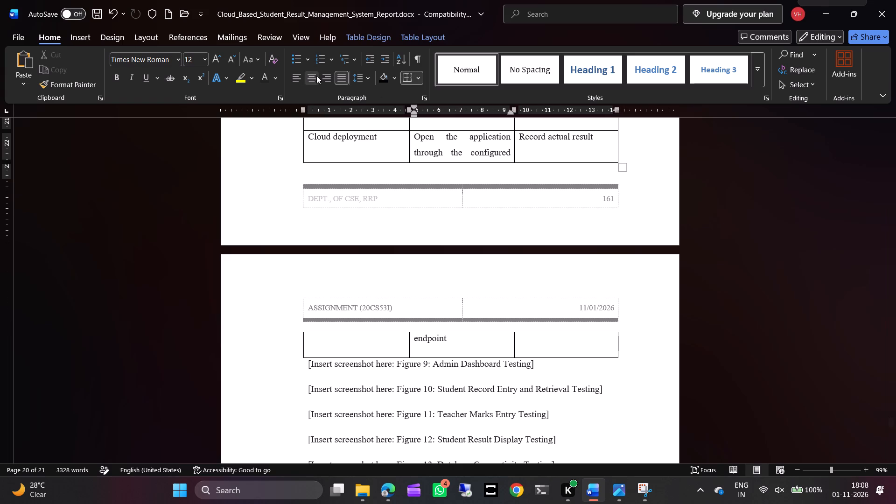
{"action": "left_click", "coordinate": [298, 76]}
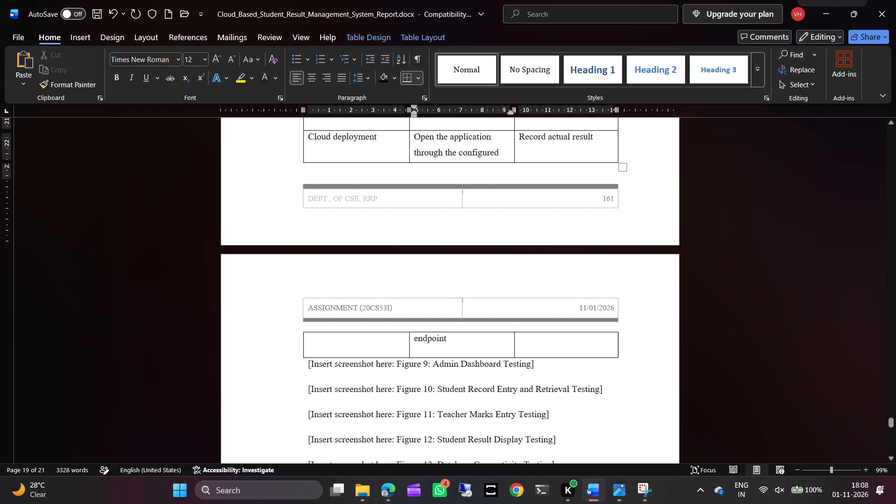
Delete the word "the" before "configured" in the "Cloud deployment" procedure so it reads "through configured endpoint".
{"action": "key", "text": "BackSpace"}
{"action": "key", "text": "BackSpace"}
{"action": "key", "text": "BackSpace"}
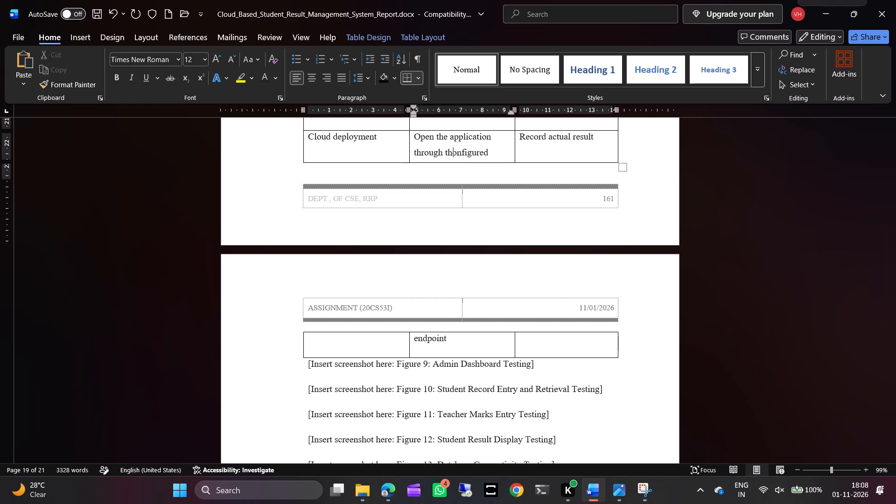
{"action": "key", "text": "BackSpace"}
{"action": "key", "text": "BackSpace"}
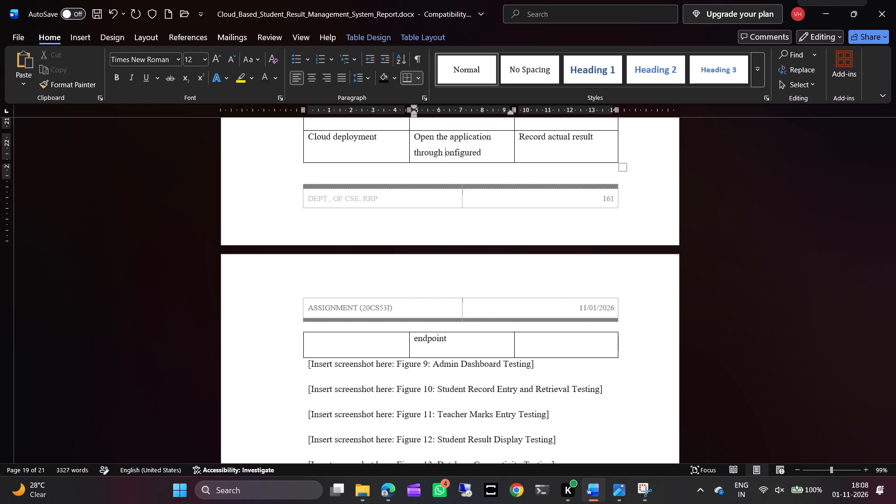
{"action": "key", "text": "c"}
Review the "10.2 Testing Results" table and the numbered list under "10.1 Testing Procedure" above it.
{"action": "scroll", "coordinate": [473, 224], "scroll_direction": "up", "scroll_amount": 1}
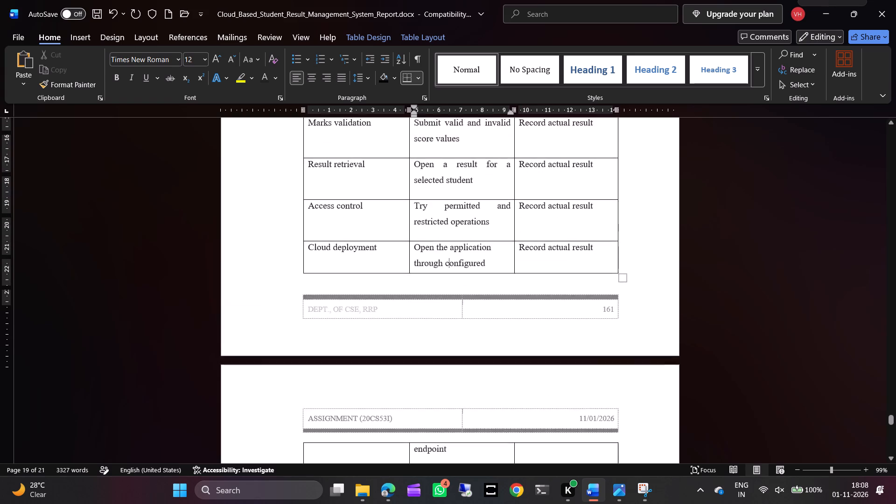
{"action": "scroll", "coordinate": [473, 224], "scroll_direction": "up", "scroll_amount": 1}
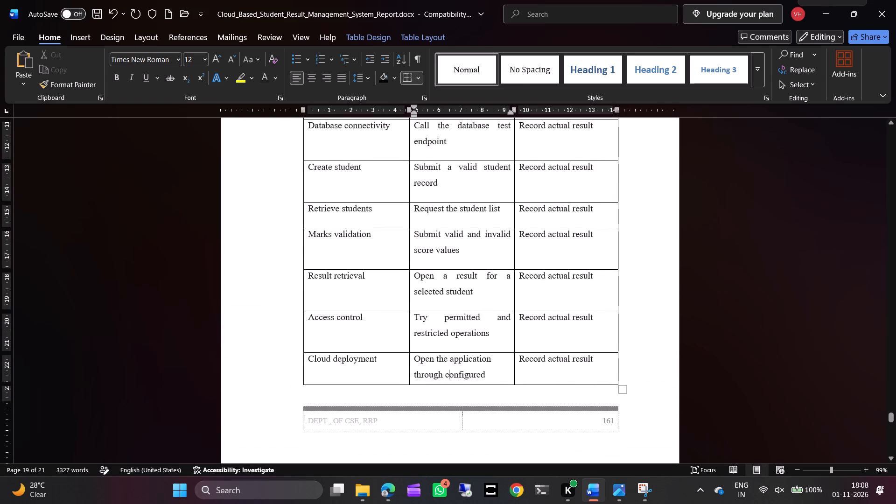
{"action": "scroll", "coordinate": [377, 268], "scroll_direction": "up", "scroll_amount": 1}
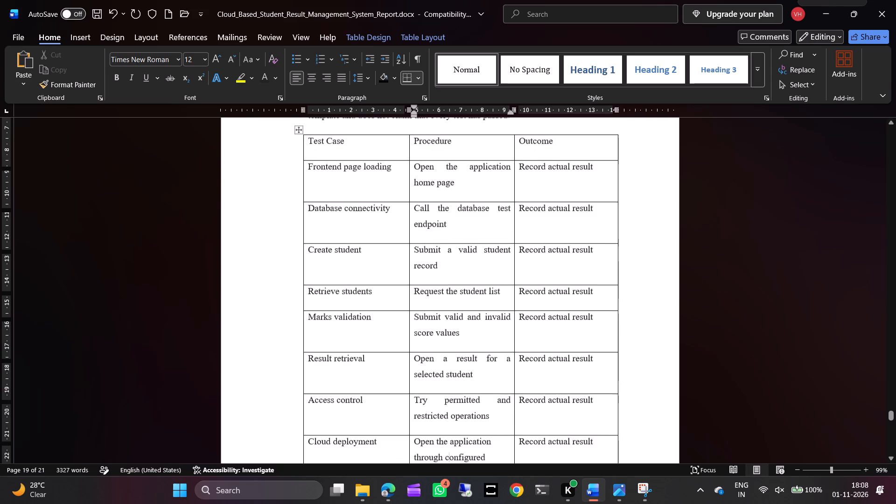
{"action": "scroll", "coordinate": [377, 268], "scroll_direction": "up", "scroll_amount": 2}
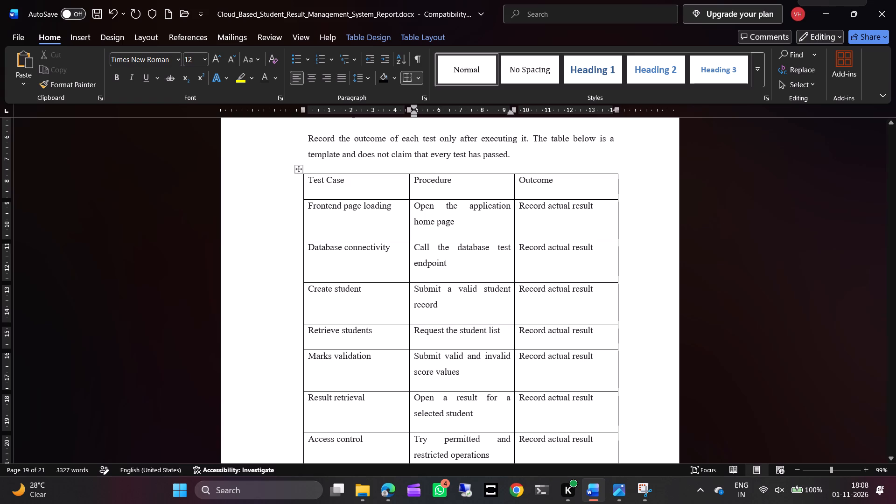
{"action": "scroll", "coordinate": [515, 231], "scroll_direction": "up", "scroll_amount": 2}
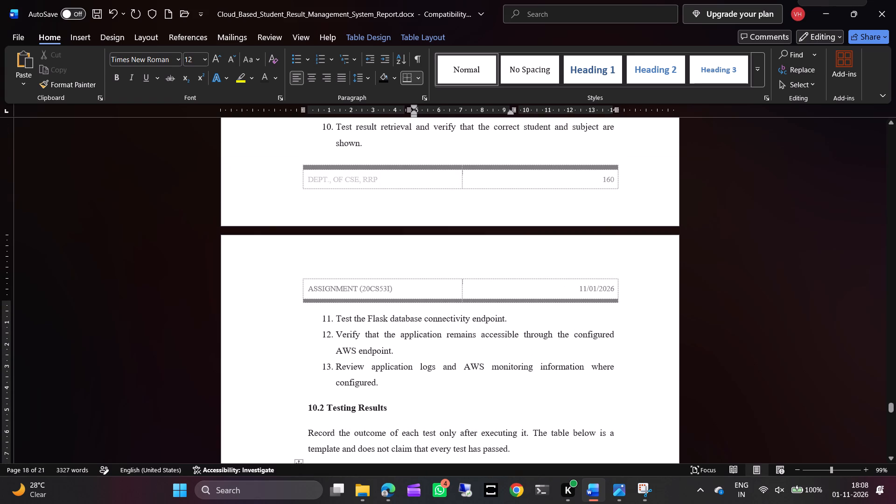
{"action": "scroll", "coordinate": [441, 361], "scroll_direction": "up", "scroll_amount": 1}
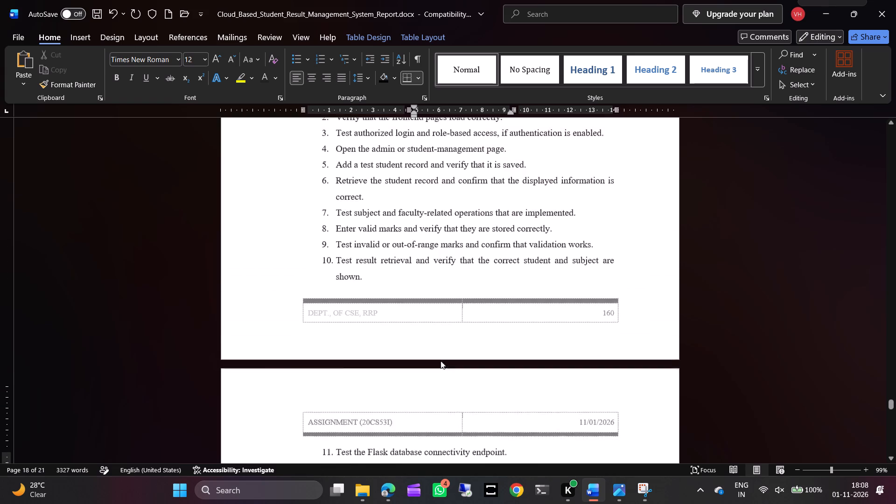
{"action": "scroll", "coordinate": [441, 361], "scroll_direction": "up", "scroll_amount": 2}
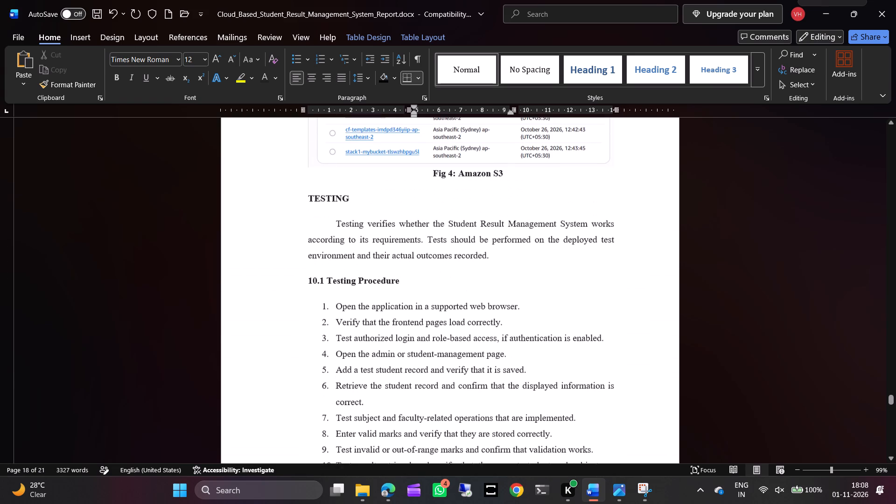
{"action": "left_click", "coordinate": [387, 343]}
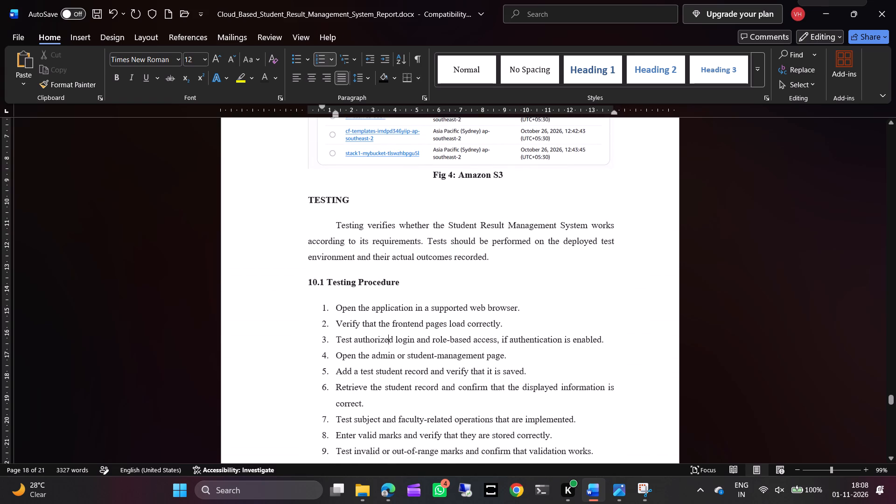
{"action": "scroll", "coordinate": [404, 304], "scroll_direction": "down", "scroll_amount": 5}
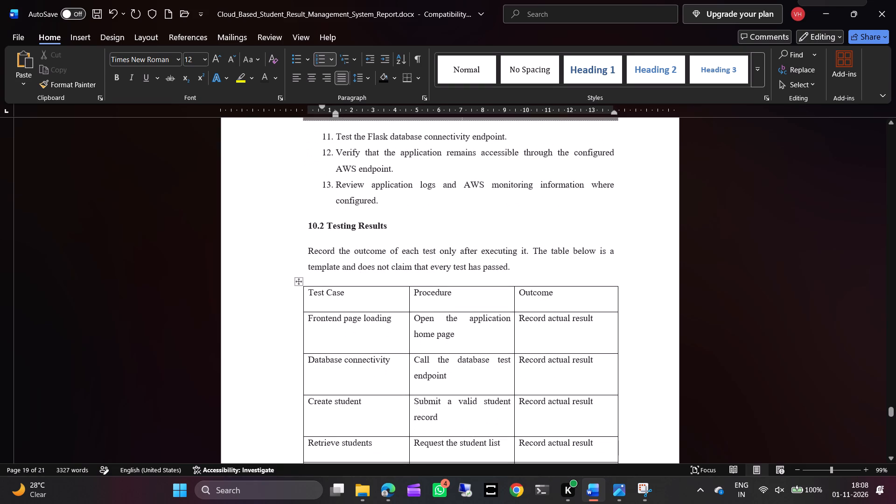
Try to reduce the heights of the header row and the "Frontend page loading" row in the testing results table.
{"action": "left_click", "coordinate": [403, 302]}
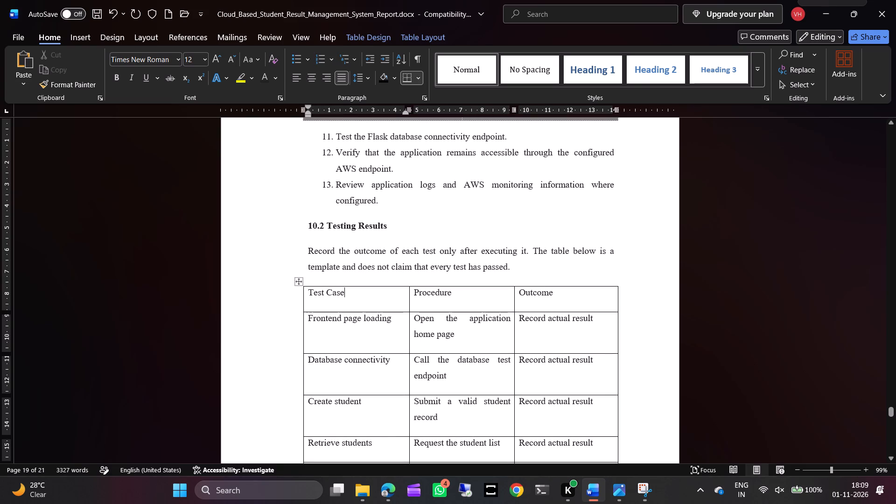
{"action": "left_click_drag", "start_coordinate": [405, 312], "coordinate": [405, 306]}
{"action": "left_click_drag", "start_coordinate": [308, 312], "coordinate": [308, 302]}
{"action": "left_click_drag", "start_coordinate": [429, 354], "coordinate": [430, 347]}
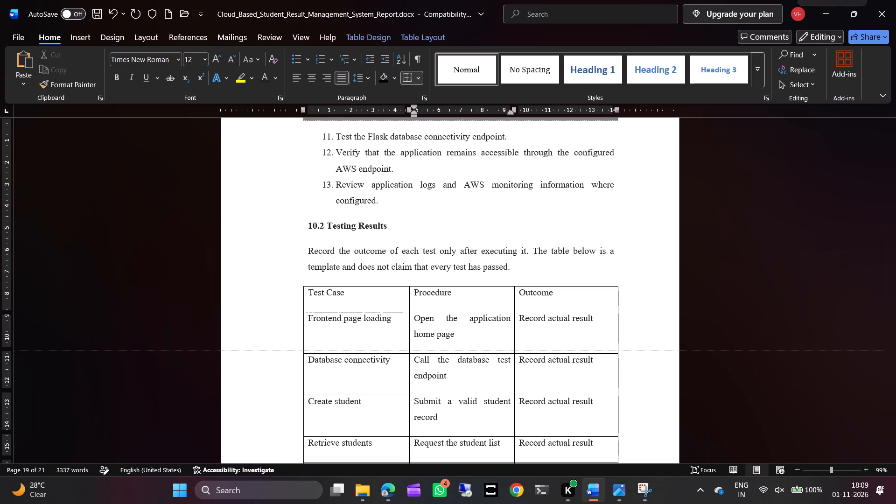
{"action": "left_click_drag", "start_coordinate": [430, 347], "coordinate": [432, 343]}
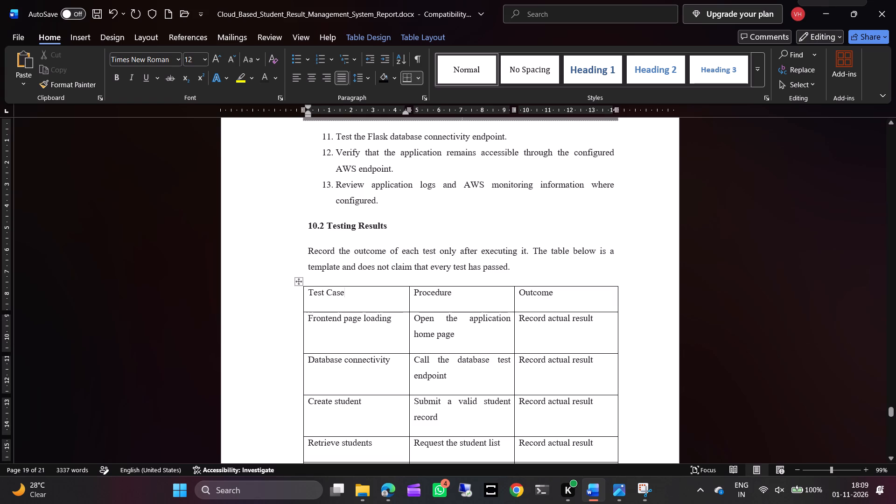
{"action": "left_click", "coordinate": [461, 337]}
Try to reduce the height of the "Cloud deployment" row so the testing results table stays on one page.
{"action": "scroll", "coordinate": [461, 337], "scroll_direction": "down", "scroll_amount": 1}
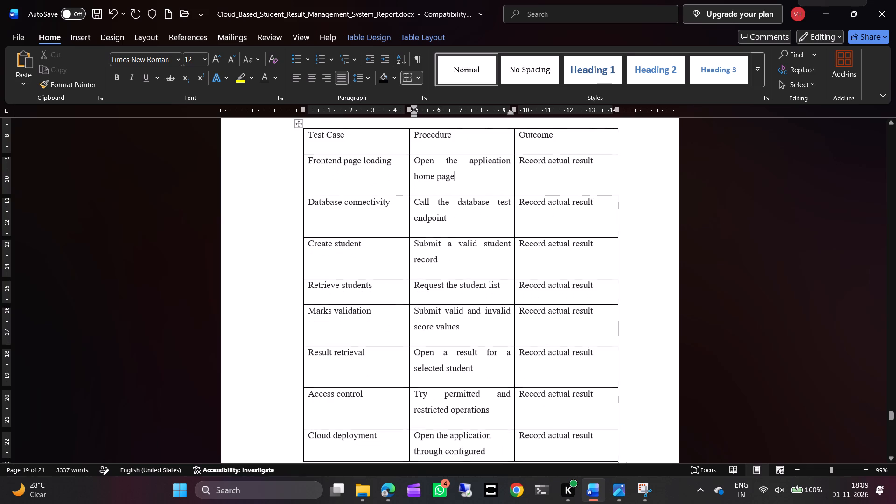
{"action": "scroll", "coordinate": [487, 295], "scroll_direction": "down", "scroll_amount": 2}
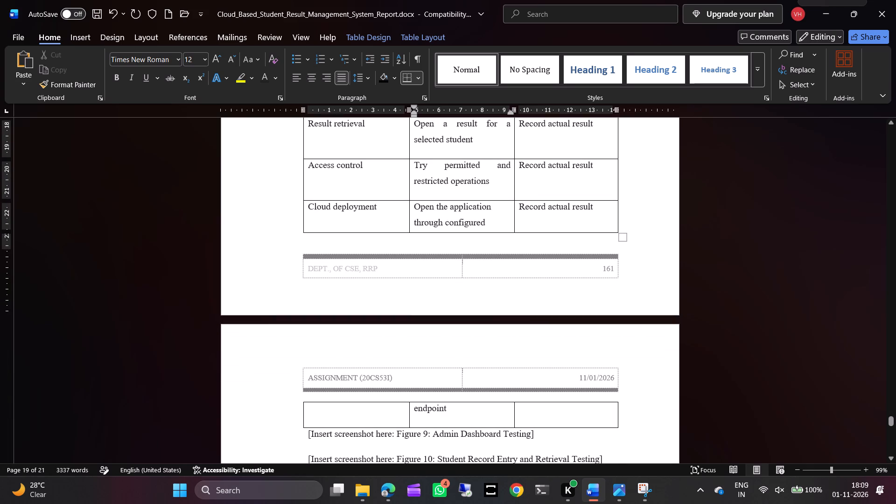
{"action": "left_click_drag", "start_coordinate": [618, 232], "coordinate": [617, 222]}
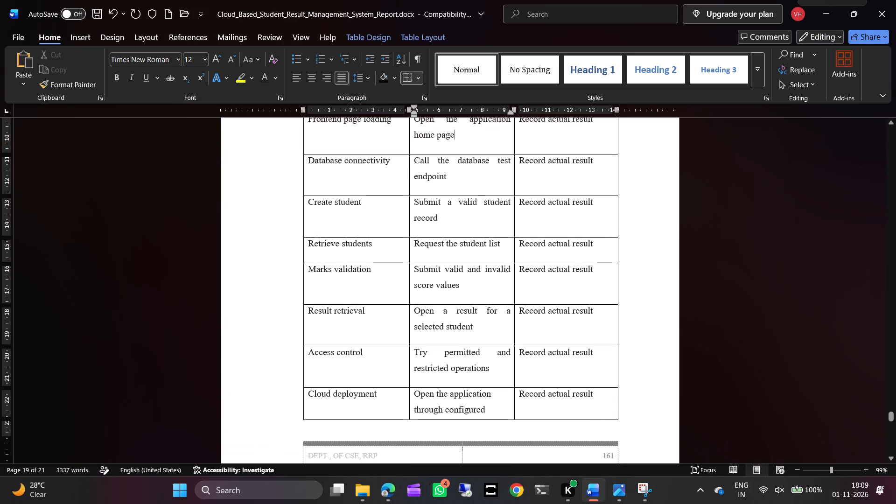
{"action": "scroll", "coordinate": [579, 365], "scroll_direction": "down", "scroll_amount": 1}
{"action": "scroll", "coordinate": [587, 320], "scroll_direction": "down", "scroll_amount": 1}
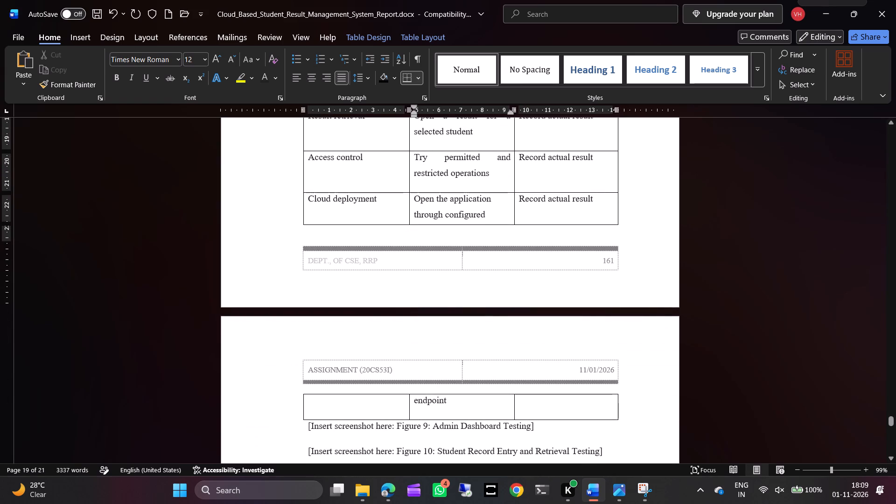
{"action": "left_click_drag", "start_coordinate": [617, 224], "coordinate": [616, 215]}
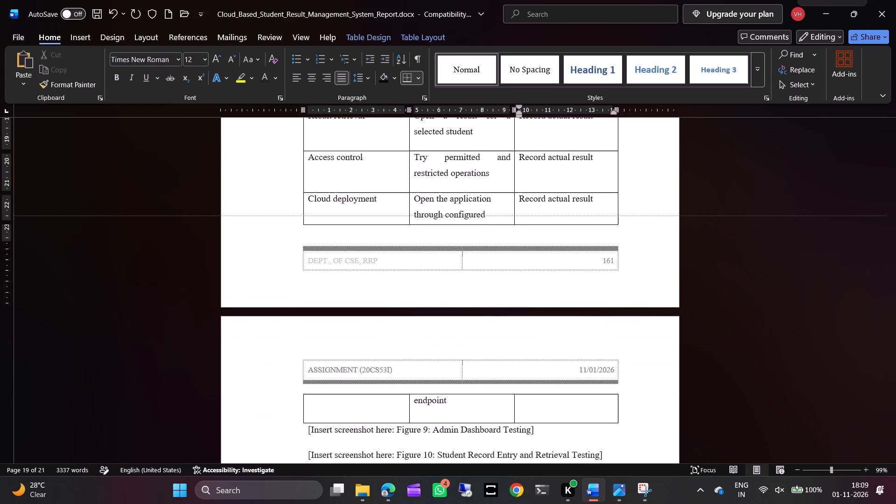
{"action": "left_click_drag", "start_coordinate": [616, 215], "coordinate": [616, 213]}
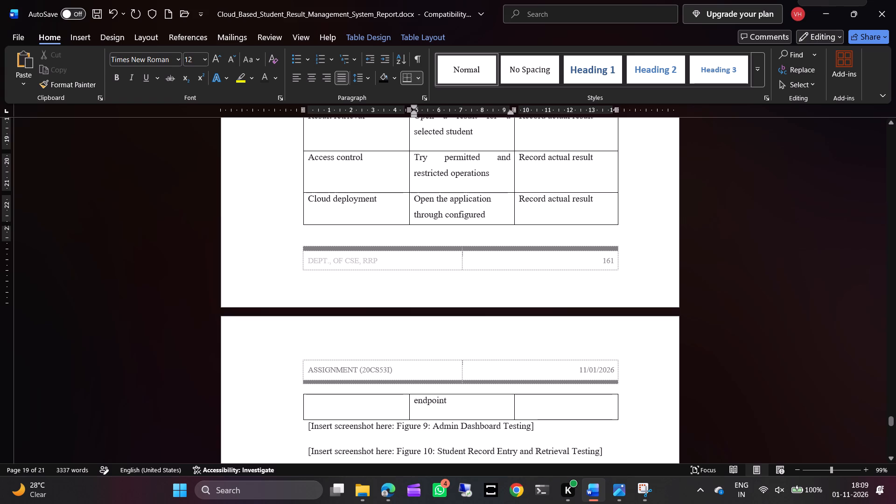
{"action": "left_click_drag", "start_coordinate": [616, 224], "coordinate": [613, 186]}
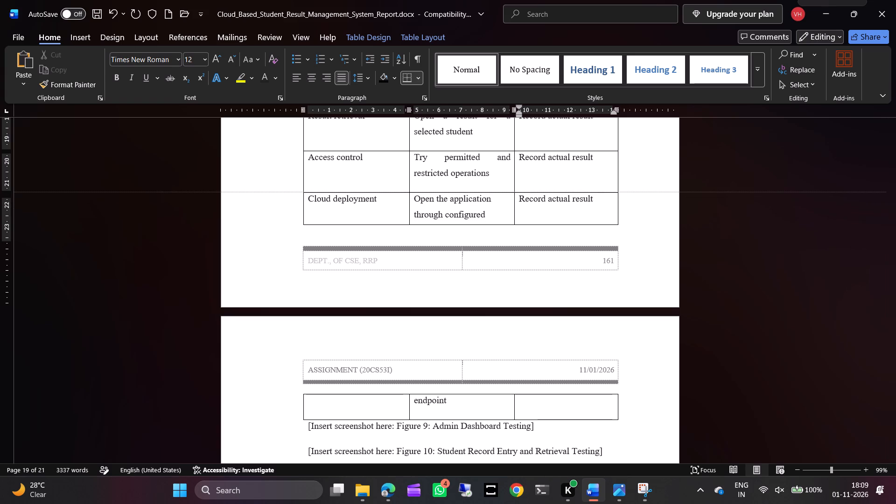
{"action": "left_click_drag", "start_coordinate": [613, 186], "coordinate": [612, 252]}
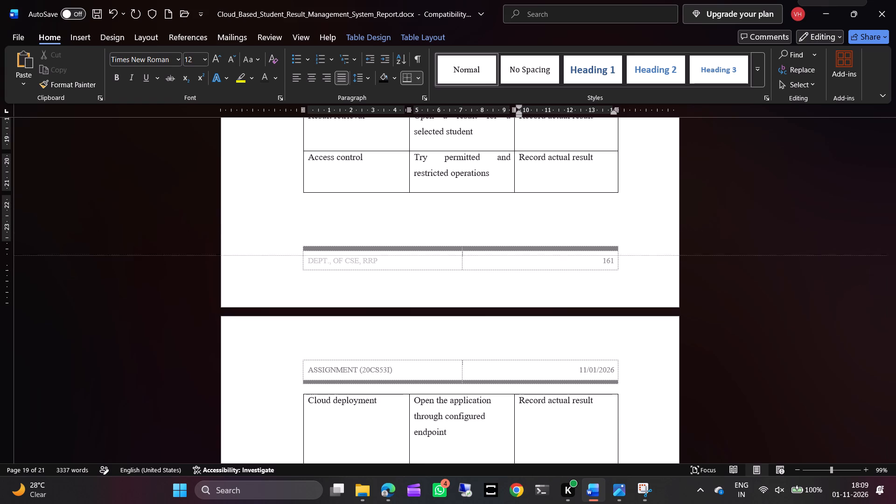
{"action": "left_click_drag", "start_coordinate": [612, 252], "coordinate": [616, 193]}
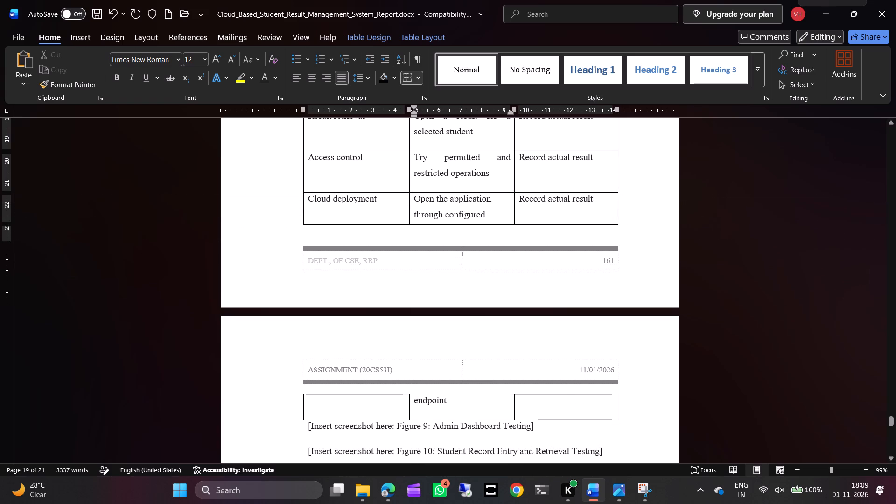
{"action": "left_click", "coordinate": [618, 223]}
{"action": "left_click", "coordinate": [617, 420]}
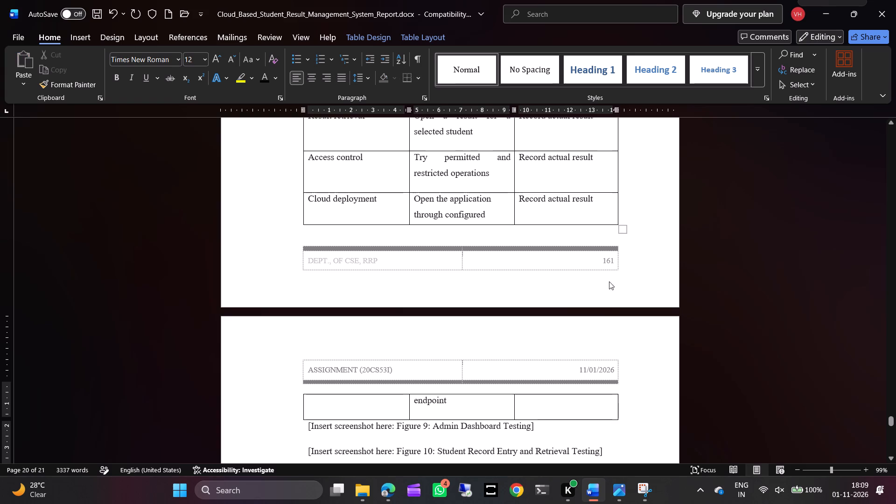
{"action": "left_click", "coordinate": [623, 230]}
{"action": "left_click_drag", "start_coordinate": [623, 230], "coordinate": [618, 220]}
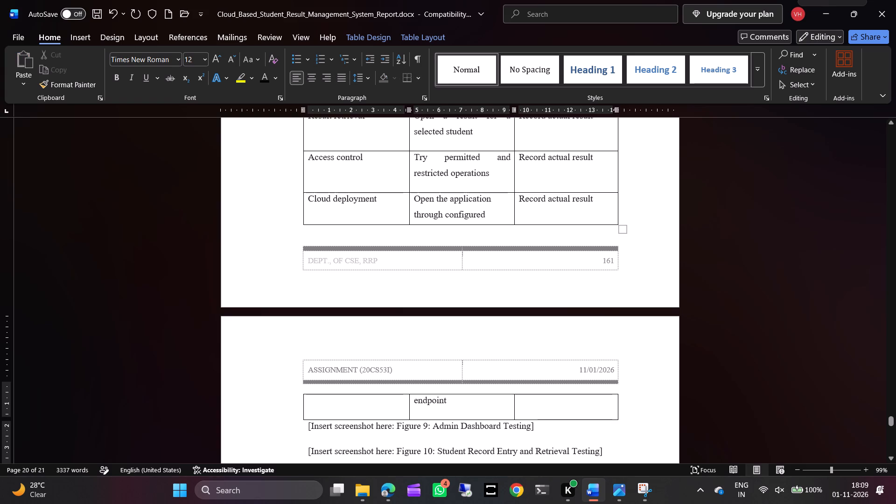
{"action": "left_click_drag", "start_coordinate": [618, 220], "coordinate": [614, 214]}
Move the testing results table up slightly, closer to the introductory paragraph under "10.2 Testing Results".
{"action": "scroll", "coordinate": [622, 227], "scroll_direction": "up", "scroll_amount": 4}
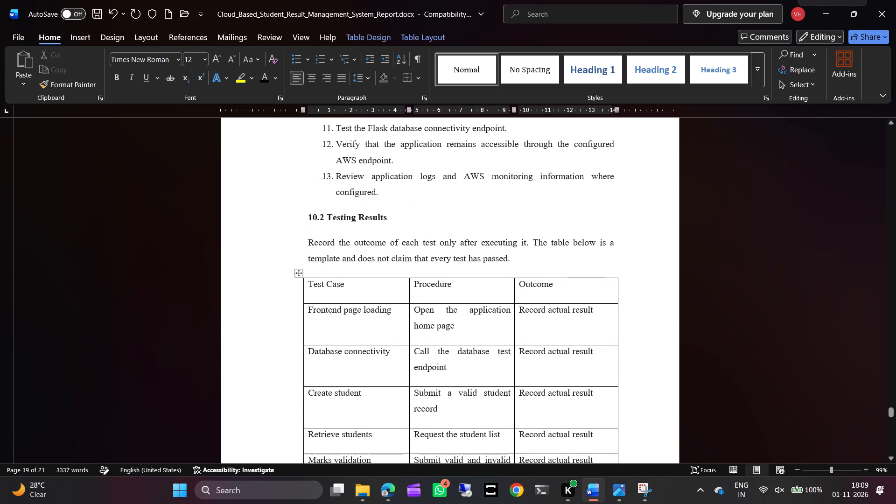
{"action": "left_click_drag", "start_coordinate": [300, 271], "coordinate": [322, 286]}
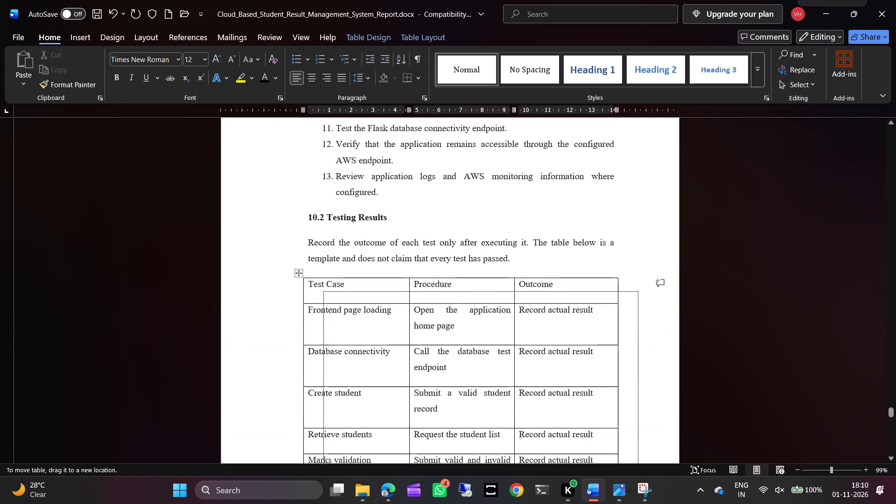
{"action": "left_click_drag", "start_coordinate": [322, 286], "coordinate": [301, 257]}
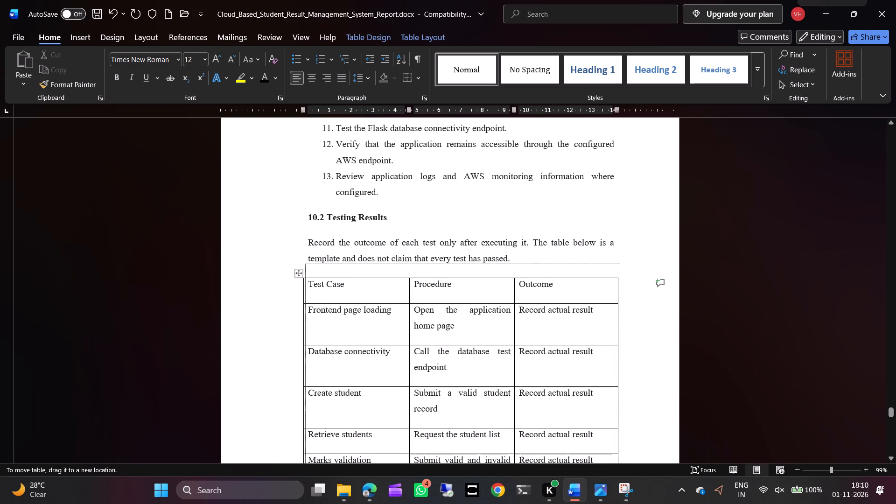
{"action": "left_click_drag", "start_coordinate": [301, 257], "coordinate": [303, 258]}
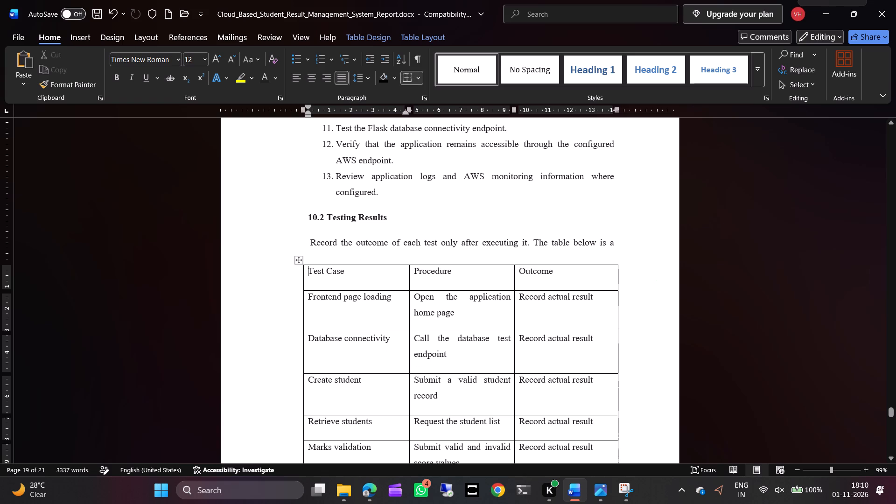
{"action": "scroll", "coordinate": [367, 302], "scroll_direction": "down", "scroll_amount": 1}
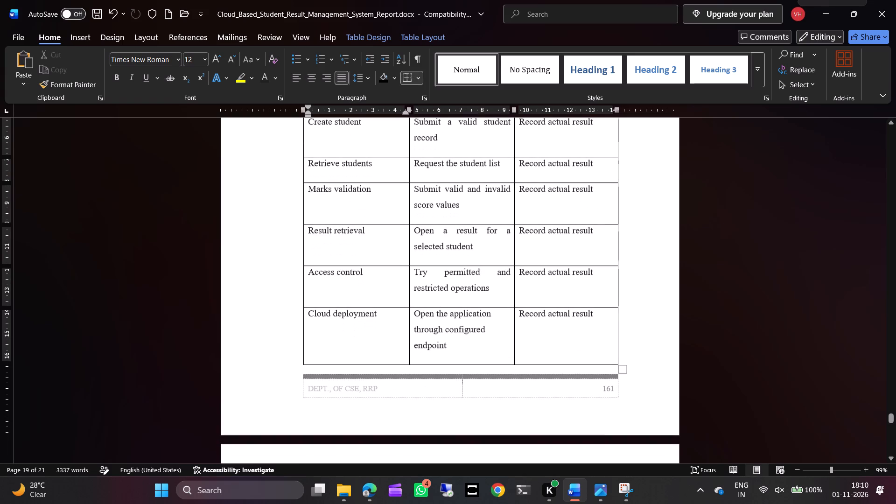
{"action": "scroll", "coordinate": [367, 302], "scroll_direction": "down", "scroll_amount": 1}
Undo the table move, the header and footer, and the recent row-height and "Cloud deployment" wording edits in the testing results table.
{"action": "key", "text": "ctrl+z"}
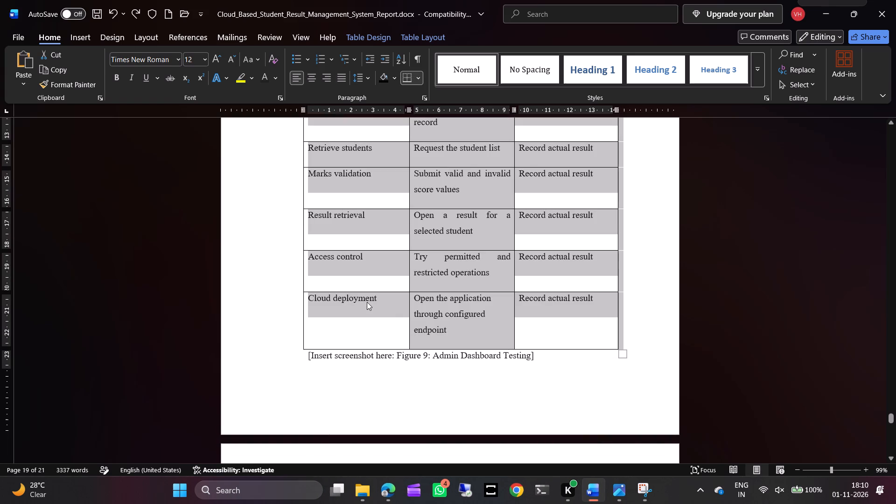
{"action": "left_click", "coordinate": [404, 308]}
{"action": "scroll", "coordinate": [404, 308], "scroll_direction": "up", "scroll_amount": 2}
{"action": "scroll", "coordinate": [404, 308], "scroll_direction": "down", "scroll_amount": 1}
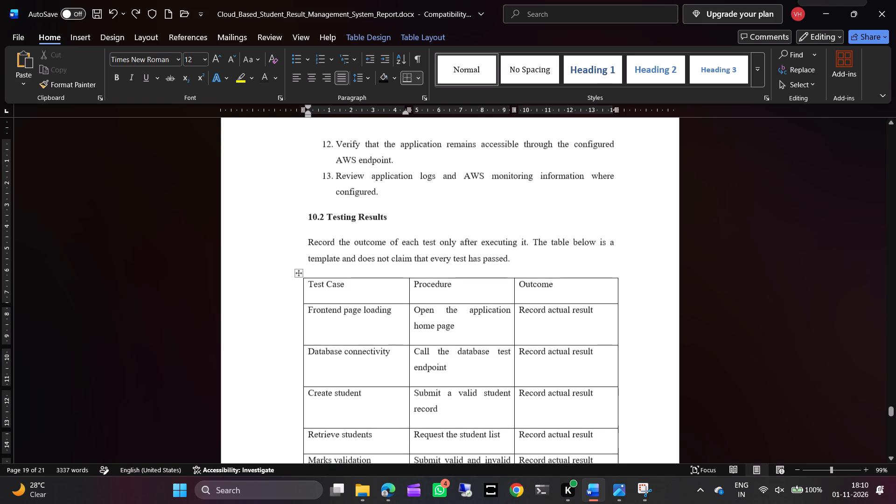
{"action": "scroll", "coordinate": [404, 308], "scroll_direction": "down", "scroll_amount": 1}
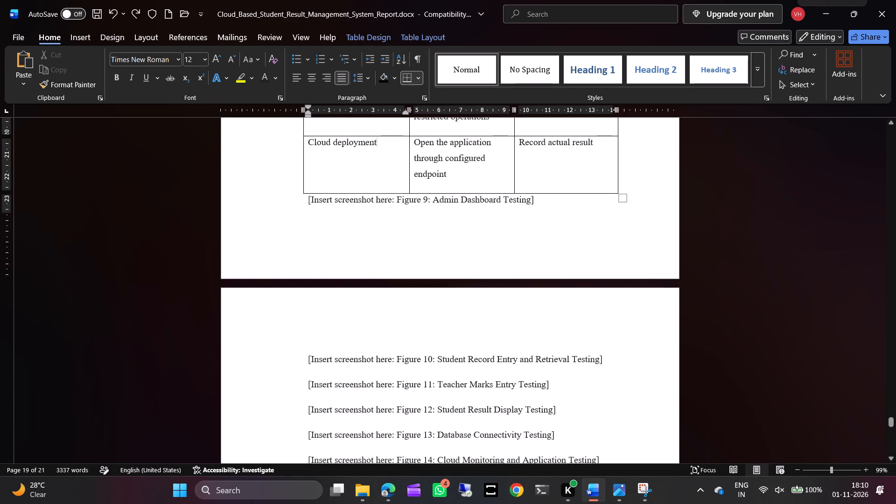
{"action": "key", "text": "ctrl+z"}
{"action": "scroll", "coordinate": [404, 308], "scroll_direction": "up", "scroll_amount": 1}
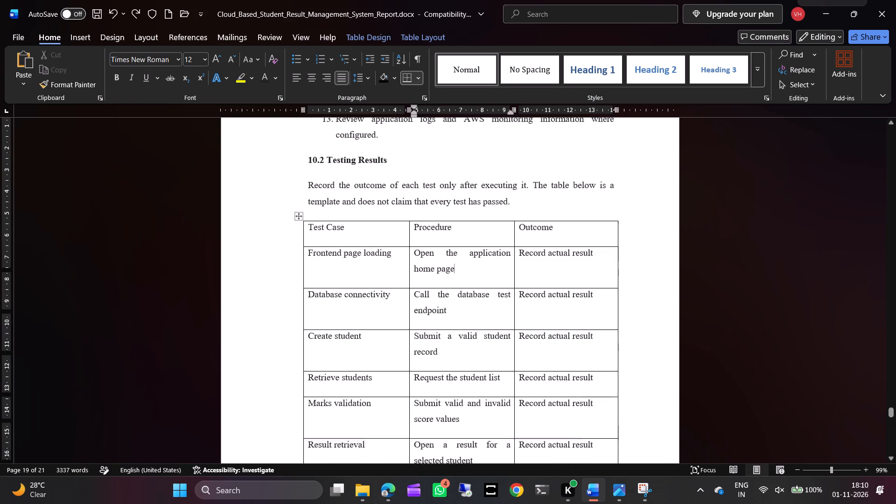
{"action": "key", "text": "ctrl+z"}
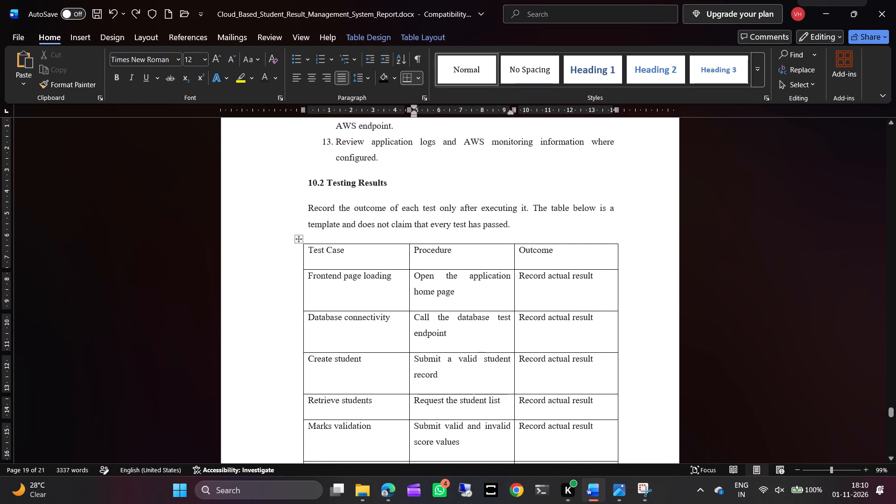
{"action": "scroll", "coordinate": [404, 308], "scroll_direction": "down", "scroll_amount": 7}
{"action": "scroll", "coordinate": [404, 308], "scroll_direction": "up", "scroll_amount": 1}
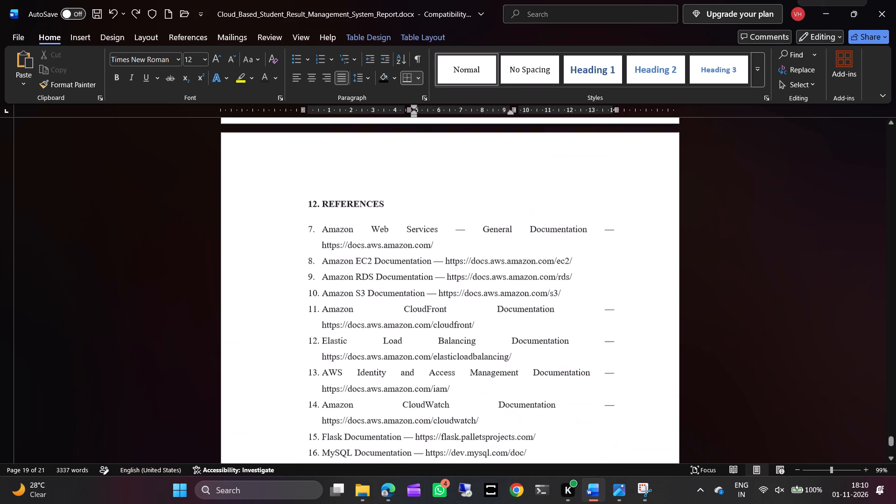
{"action": "scroll", "coordinate": [404, 308], "scroll_direction": "up", "scroll_amount": 7}
{"action": "scroll", "coordinate": [404, 308], "scroll_direction": "down", "scroll_amount": 1}
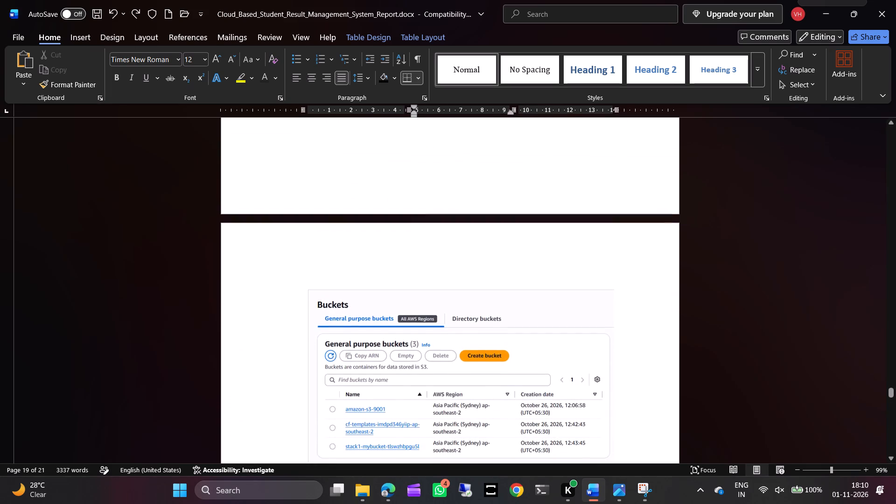
{"action": "scroll", "coordinate": [404, 308], "scroll_direction": "down", "scroll_amount": 1}
{"action": "key", "text": "ctrl+z"}
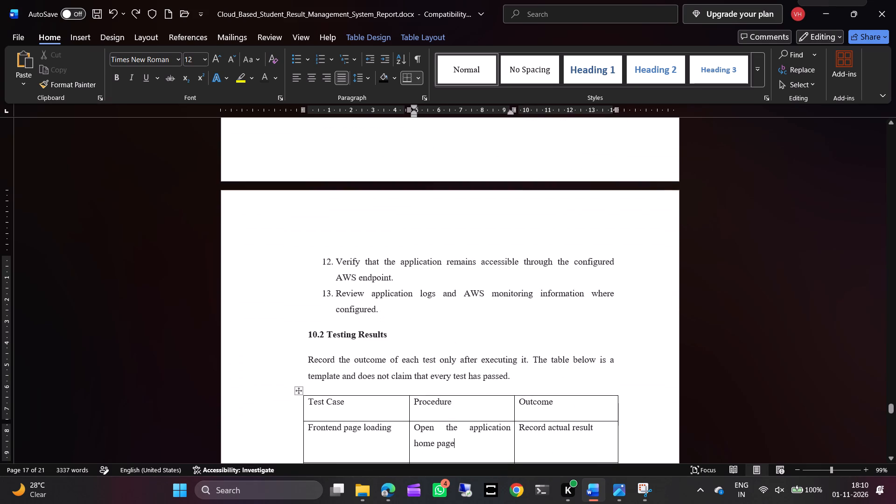
{"action": "key", "text": "ctrl+z"}
{"action": "key", "text": "ctrl+z"}
{"action": "key", "text": "ctrl+z"}
{"action": "key", "text": "ctrl+z"}
{"action": "key", "text": "ctrl+z"}
Insert the built-in Retrospect header, with document title and date, into the report.
{"action": "scroll", "coordinate": [404, 308], "scroll_direction": "up", "scroll_amount": 1}
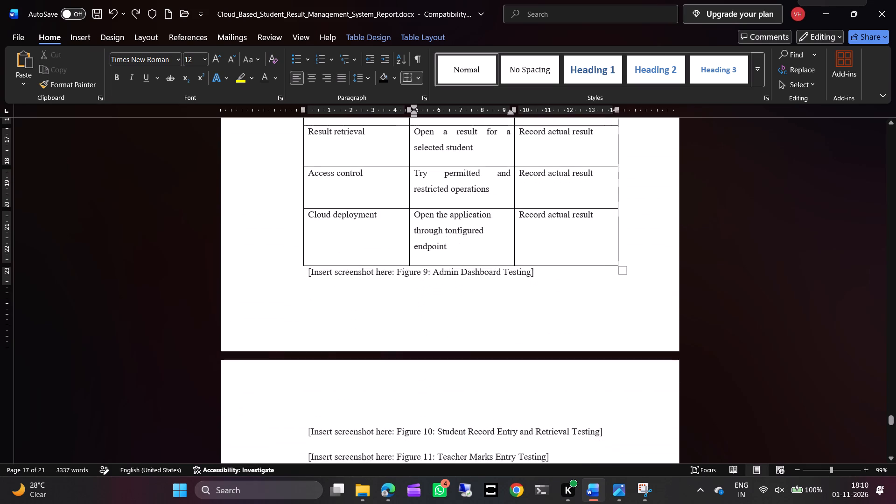
{"action": "scroll", "coordinate": [404, 308], "scroll_direction": "up", "scroll_amount": 4}
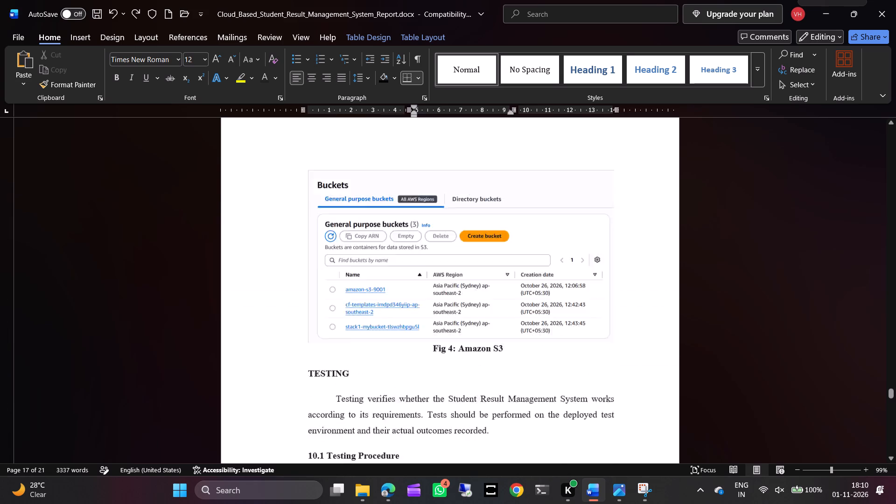
{"action": "scroll", "coordinate": [404, 308], "scroll_direction": "up", "scroll_amount": 2}
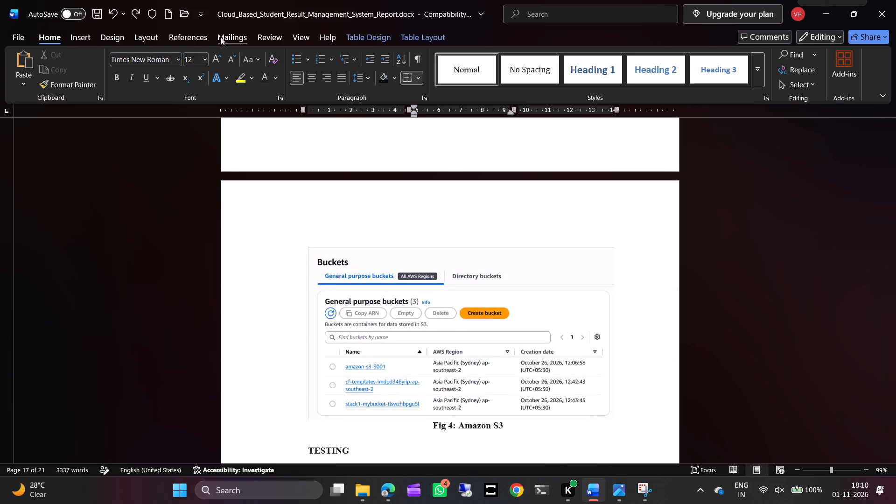
{"action": "left_click", "coordinate": [90, 38]}
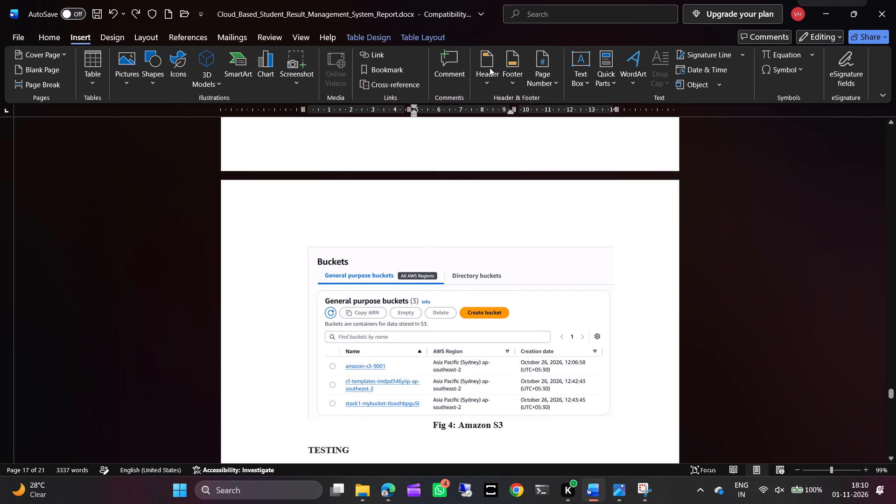
{"action": "left_click", "coordinate": [492, 80]}
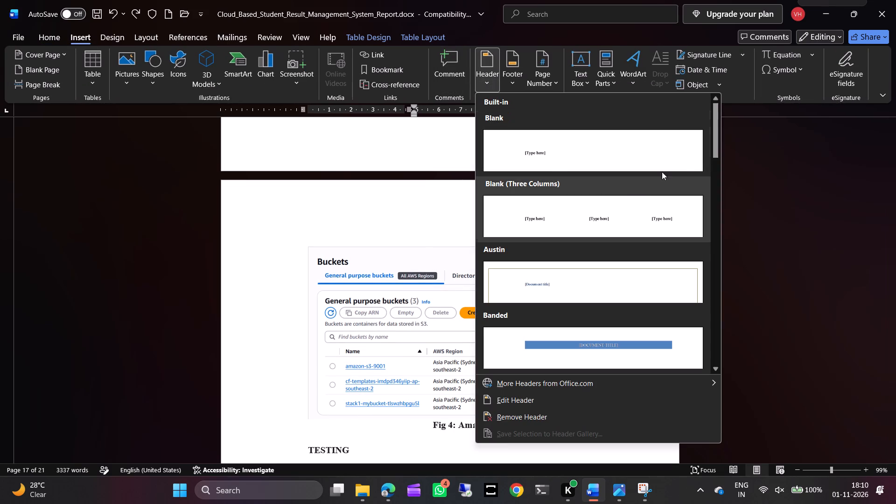
{"action": "left_click_drag", "start_coordinate": [716, 148], "coordinate": [720, 237]}
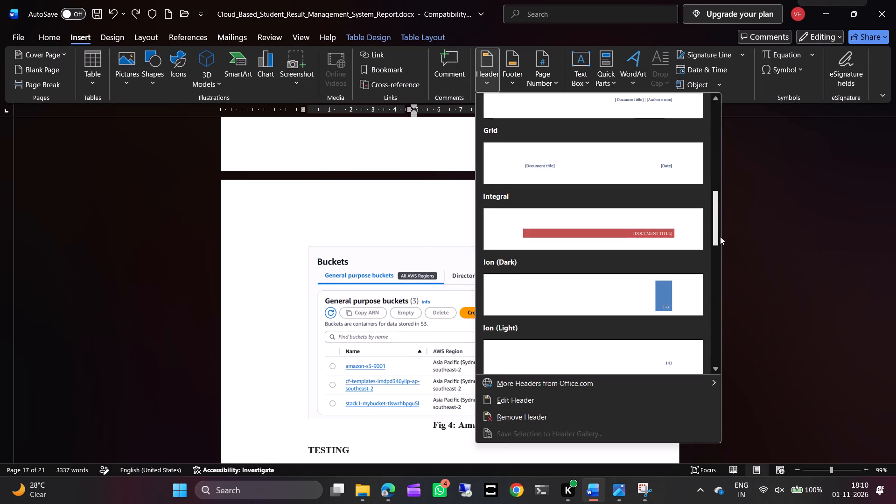
{"action": "left_click_drag", "start_coordinate": [720, 237], "coordinate": [726, 301]}
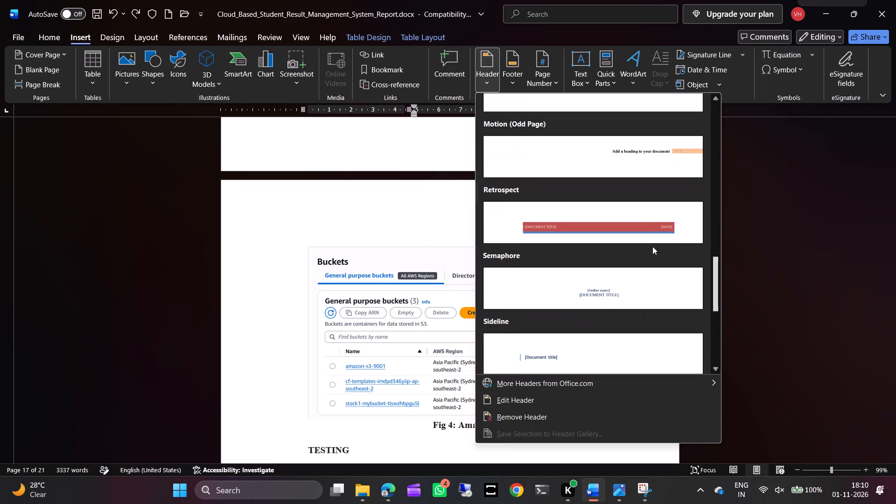
{"action": "left_click", "coordinate": [644, 242]}
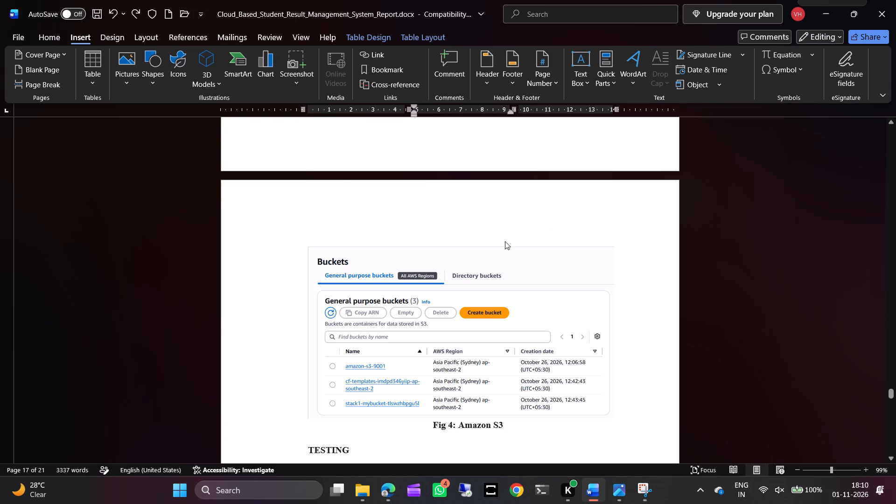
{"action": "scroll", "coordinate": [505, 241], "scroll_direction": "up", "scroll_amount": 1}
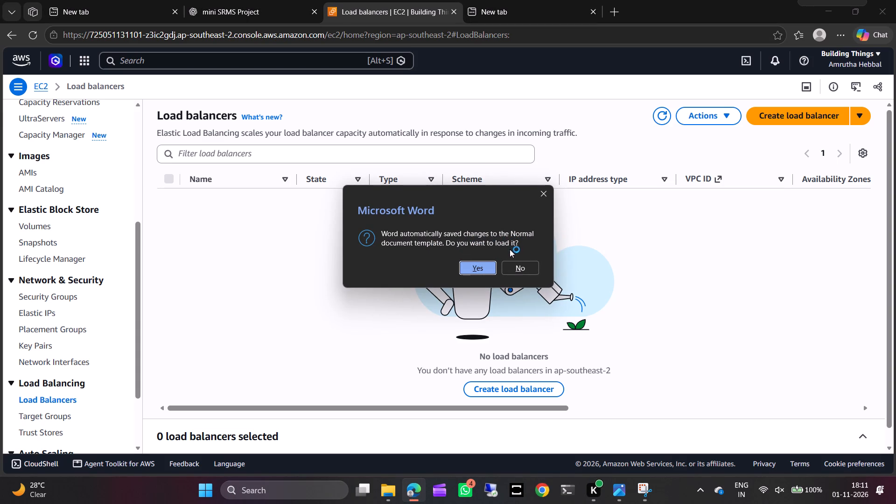
Accept the Normal template changes, open the 18:07 autosaved version of the report and save that recovered version.
{"action": "left_click", "coordinate": [482, 266]}
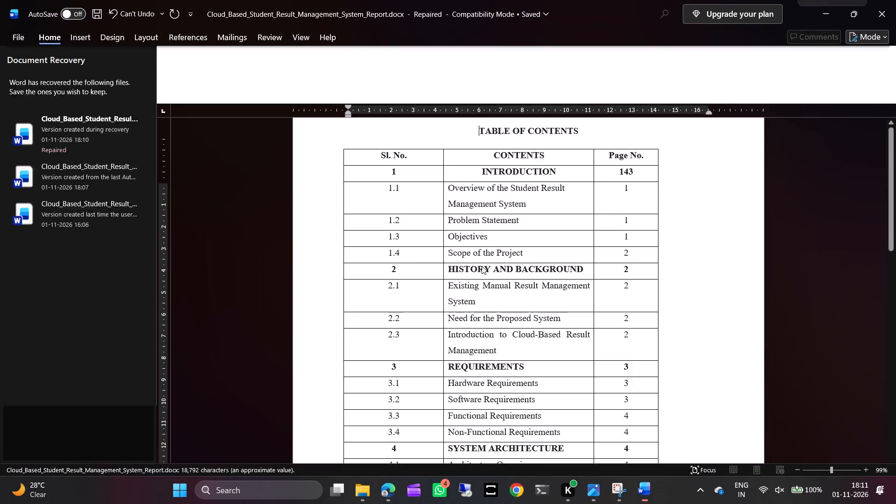
{"action": "scroll", "coordinate": [498, 237], "scroll_direction": "down", "scroll_amount": 3}
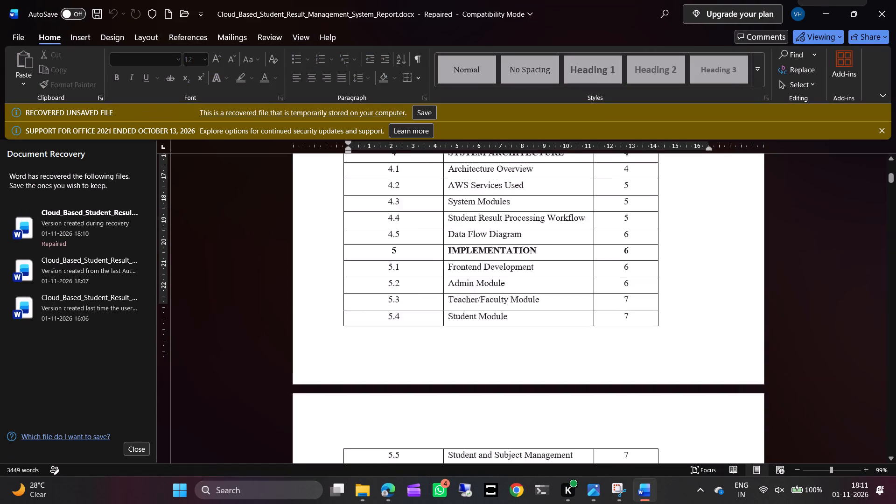
{"action": "scroll", "coordinate": [498, 237], "scroll_direction": "down", "scroll_amount": 2}
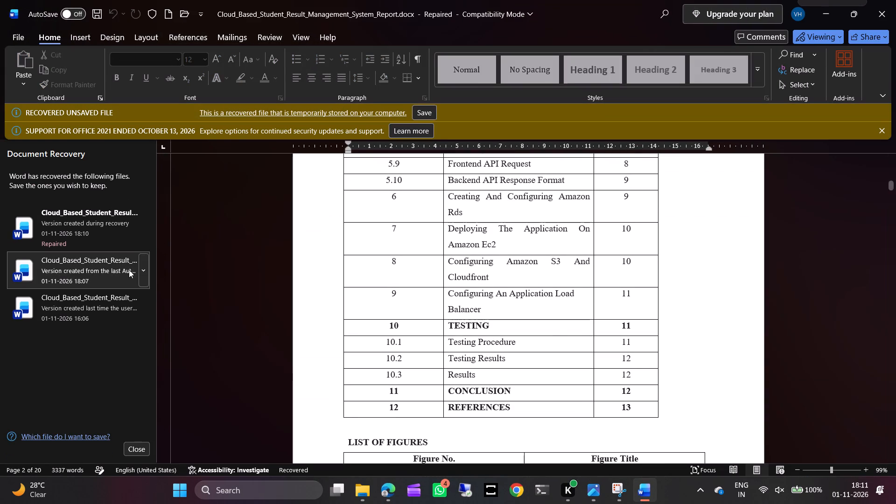
{"action": "left_click", "coordinate": [105, 273]}
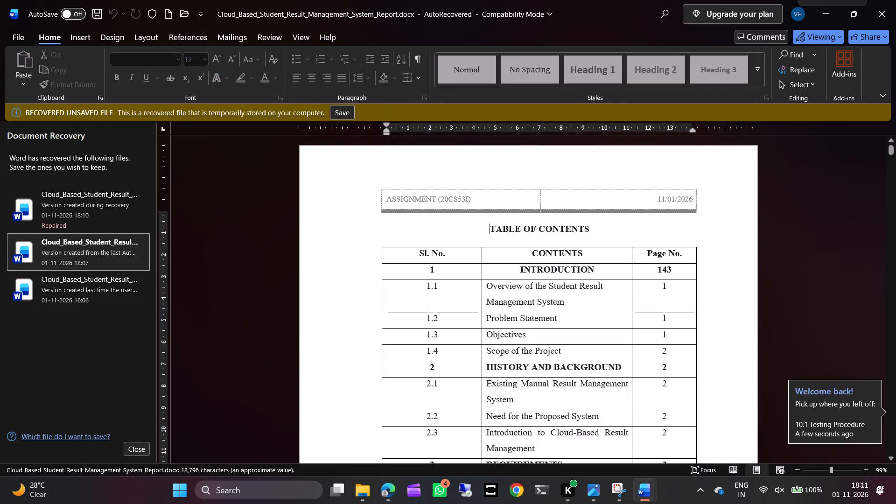
{"action": "left_click", "coordinate": [336, 113]}
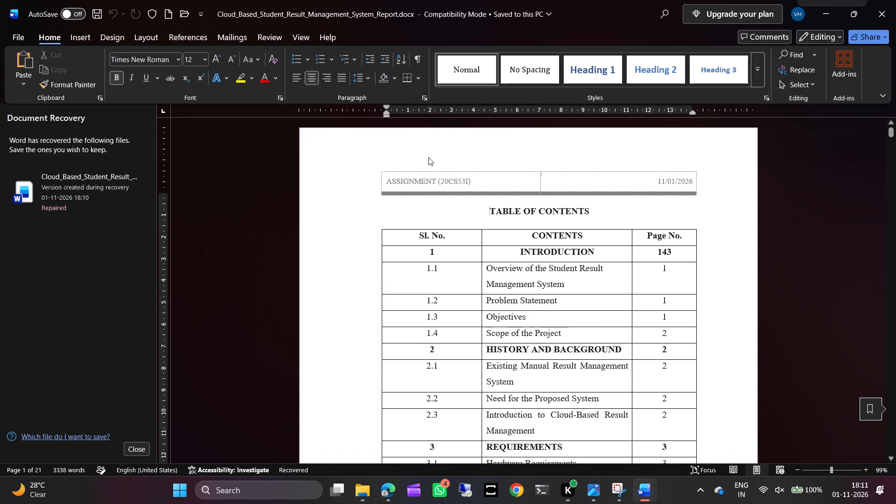
Review the recovered report from the table of contents through the start of the System Architecture section, including headers and footers.
{"action": "scroll", "coordinate": [592, 179], "scroll_direction": "down", "scroll_amount": 6}
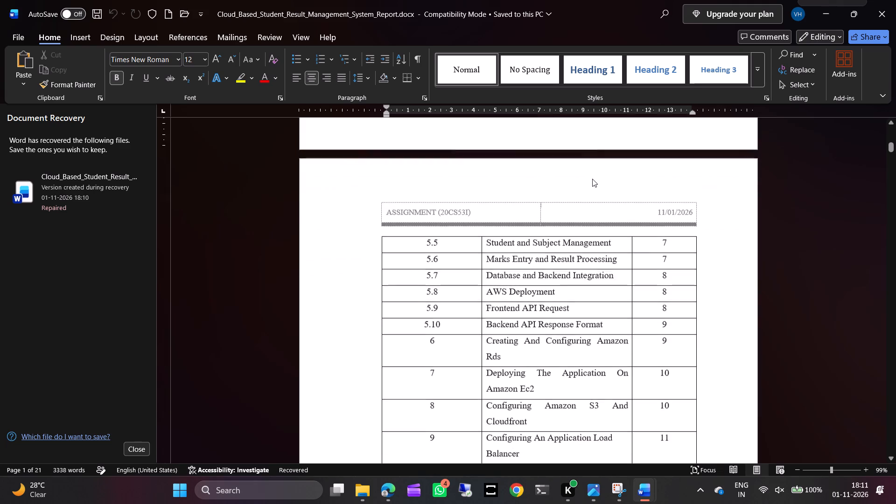
{"action": "scroll", "coordinate": [592, 179], "scroll_direction": "down", "scroll_amount": 16}
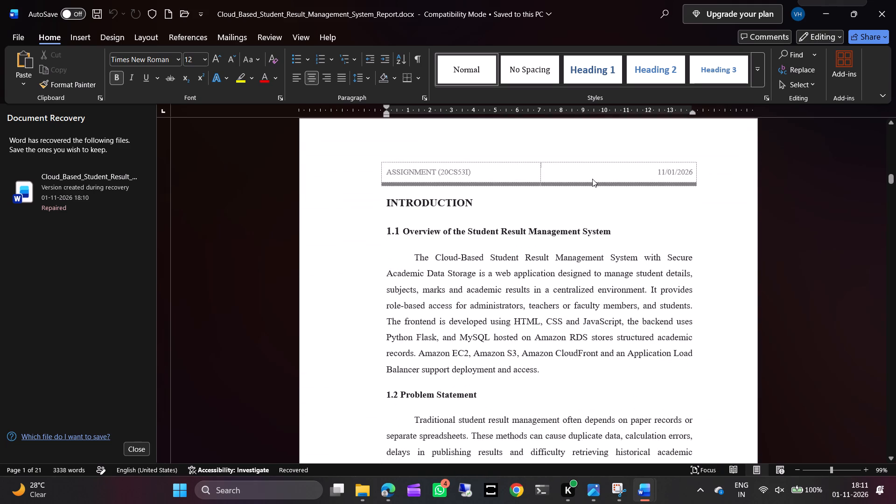
{"action": "scroll", "coordinate": [592, 179], "scroll_direction": "down", "scroll_amount": 9}
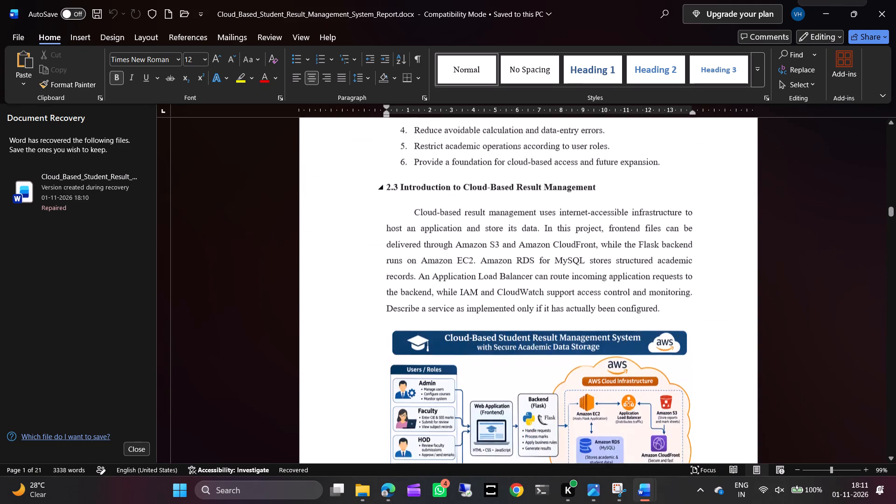
{"action": "scroll", "coordinate": [592, 179], "scroll_direction": "down", "scroll_amount": 6}
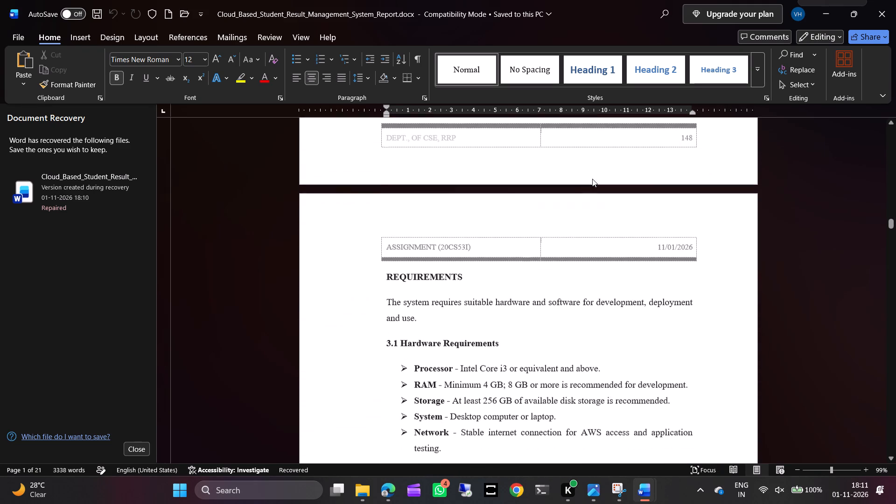
{"action": "scroll", "coordinate": [592, 179], "scroll_direction": "down", "scroll_amount": 8}
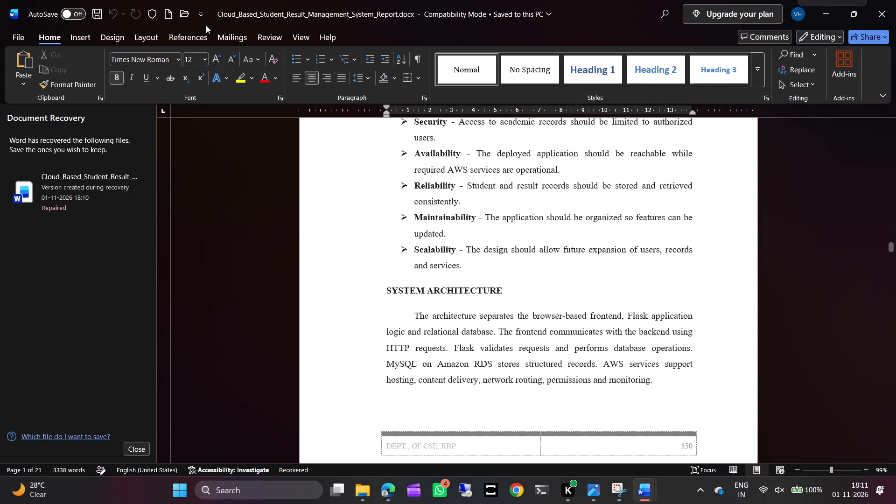
Start saving a copy of the report to the AMRUTHA folder on the desktop.
{"action": "left_click", "coordinate": [16, 34]}
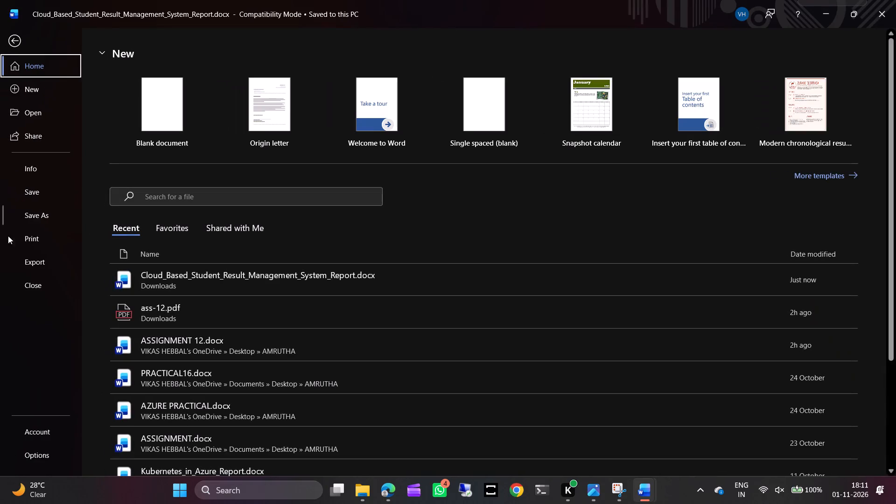
{"action": "left_click", "coordinate": [39, 216]}
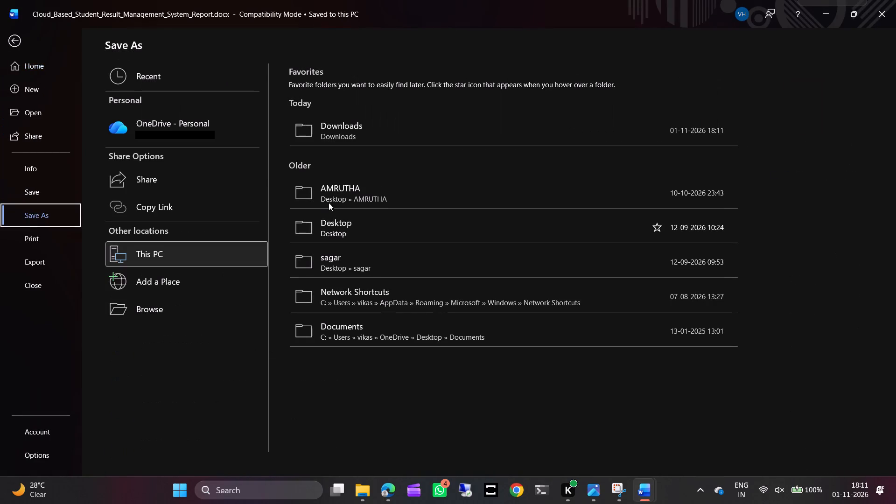
{"action": "double_click", "coordinate": [332, 200]}
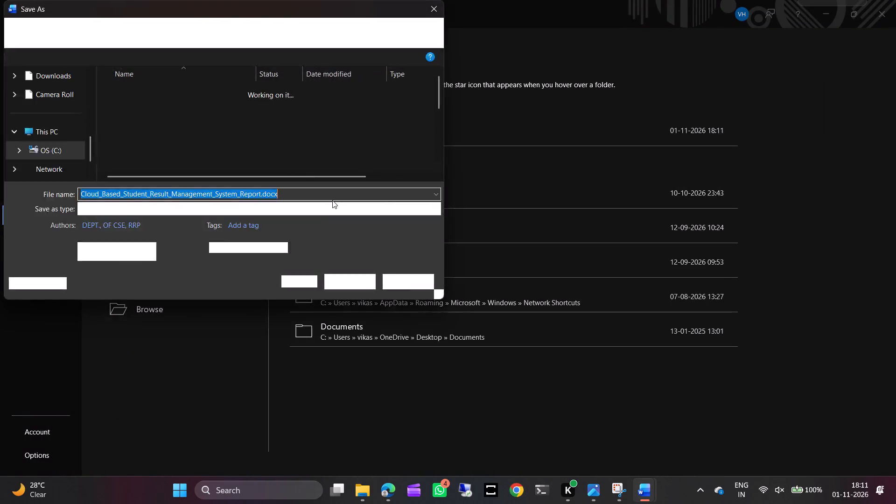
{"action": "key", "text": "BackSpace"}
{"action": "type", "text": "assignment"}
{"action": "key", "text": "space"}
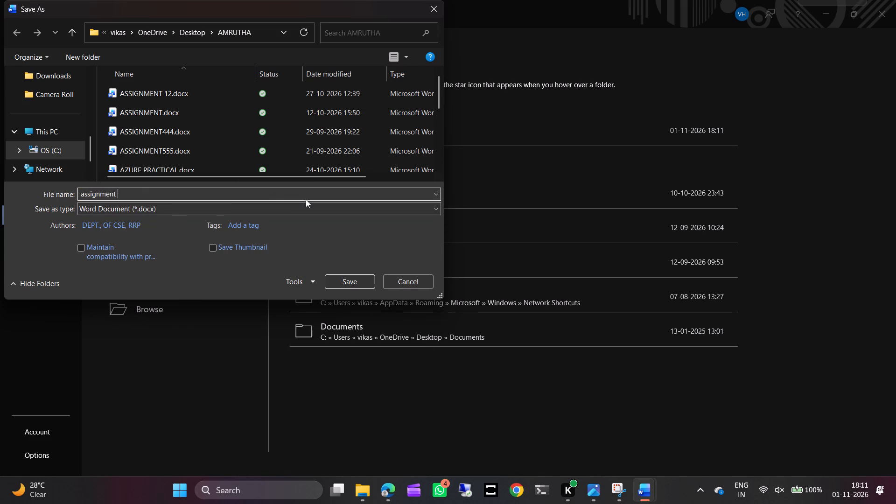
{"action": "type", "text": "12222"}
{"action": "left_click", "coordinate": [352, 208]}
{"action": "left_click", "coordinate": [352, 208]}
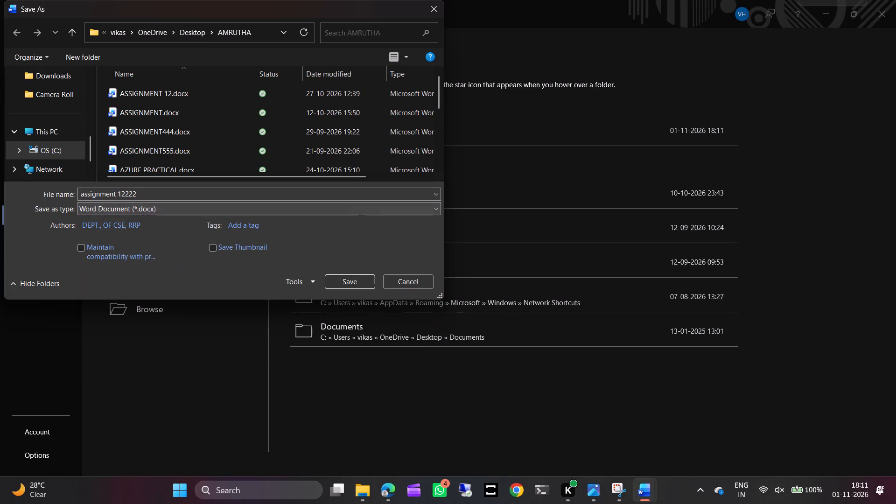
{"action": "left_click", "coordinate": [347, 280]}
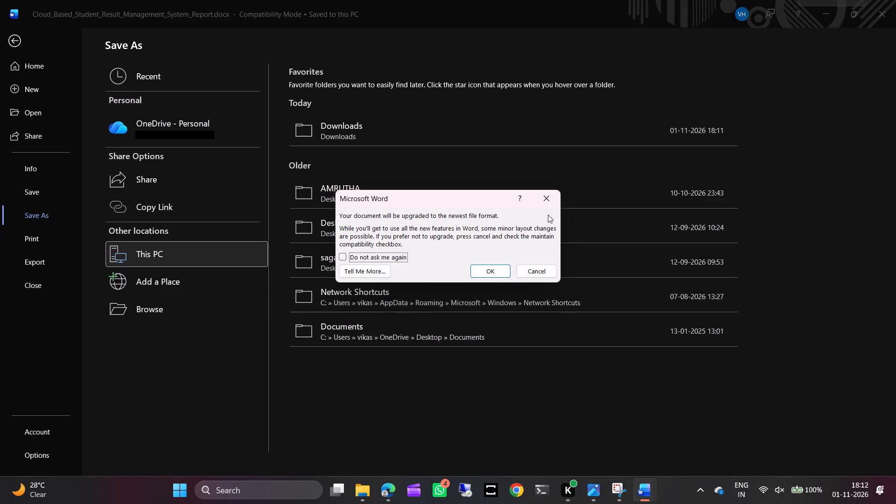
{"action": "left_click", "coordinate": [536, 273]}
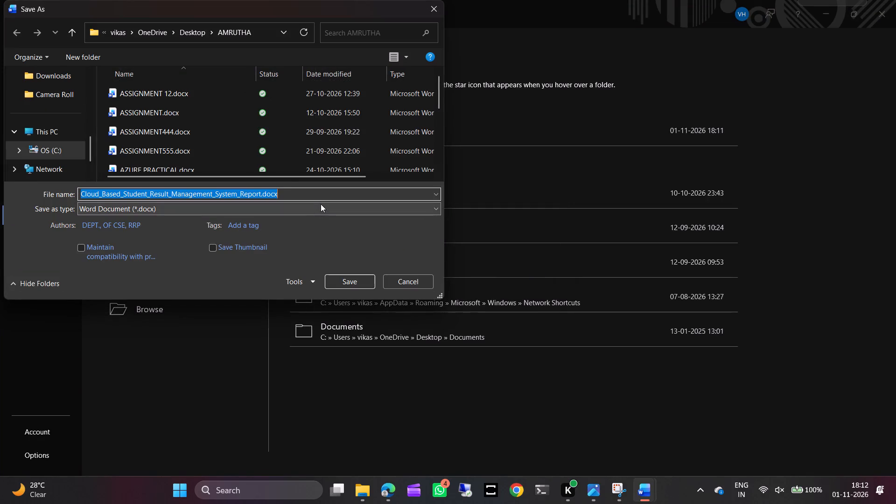
Save the report as a Word document named "assignment 1222", accepting the upgrade to the newest file format.
{"action": "key", "text": "BackSpace"}
{"action": "type", "text": "assignmnet"}
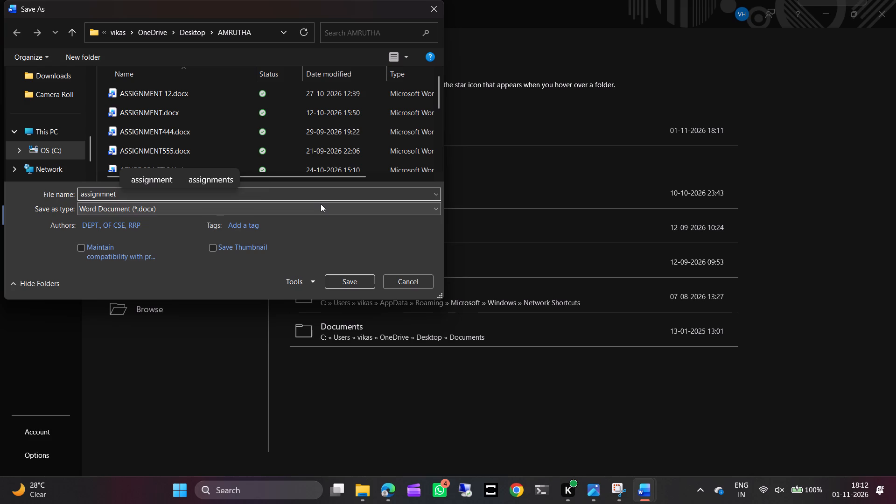
{"action": "left_click", "coordinate": [175, 176]}
{"action": "type", "text": "122"}
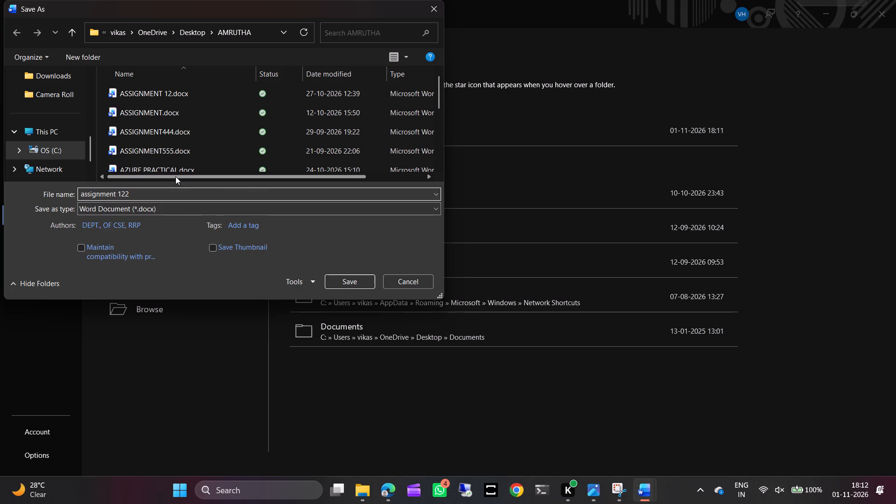
{"action": "key", "text": "2"}
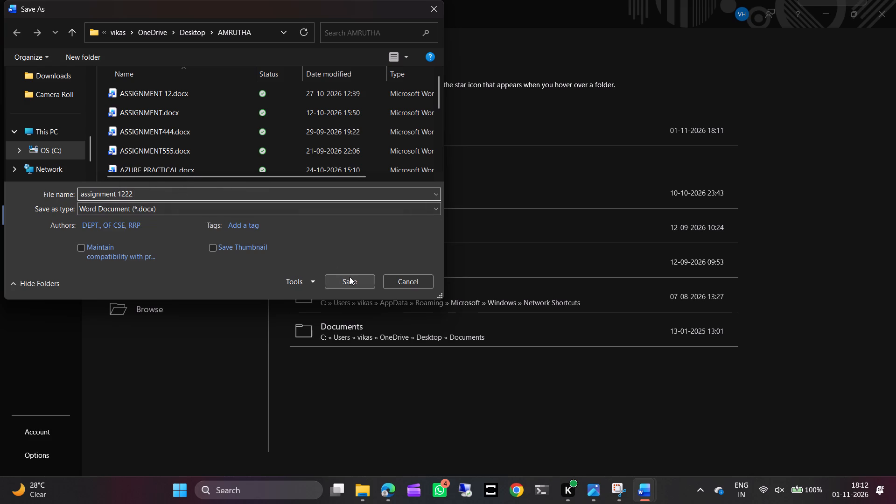
{"action": "left_click", "coordinate": [350, 277]}
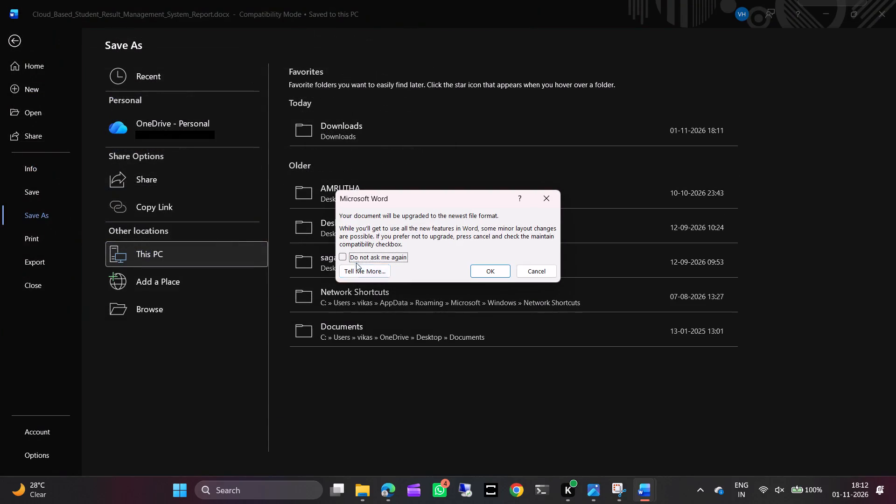
{"action": "left_click", "coordinate": [483, 269]}
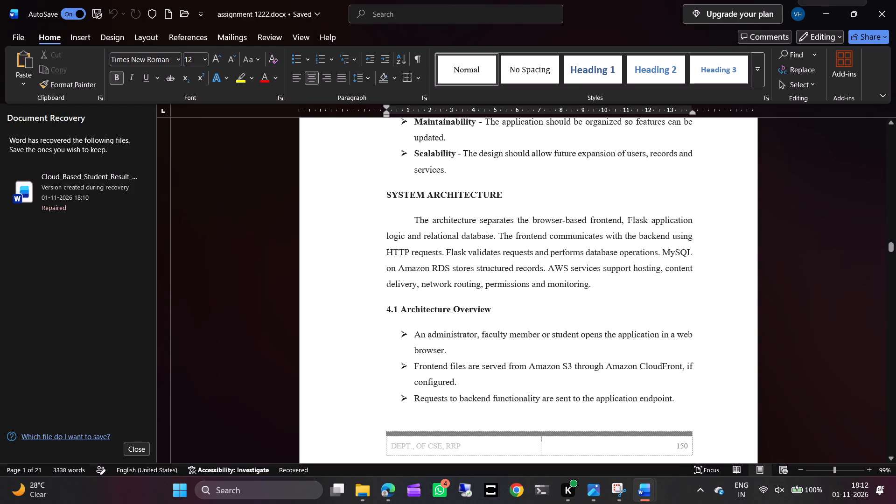
Dismiss the list of recovered files and return to the report text under "4.1 Architecture Overview".
{"action": "left_click", "coordinate": [101, 98]}
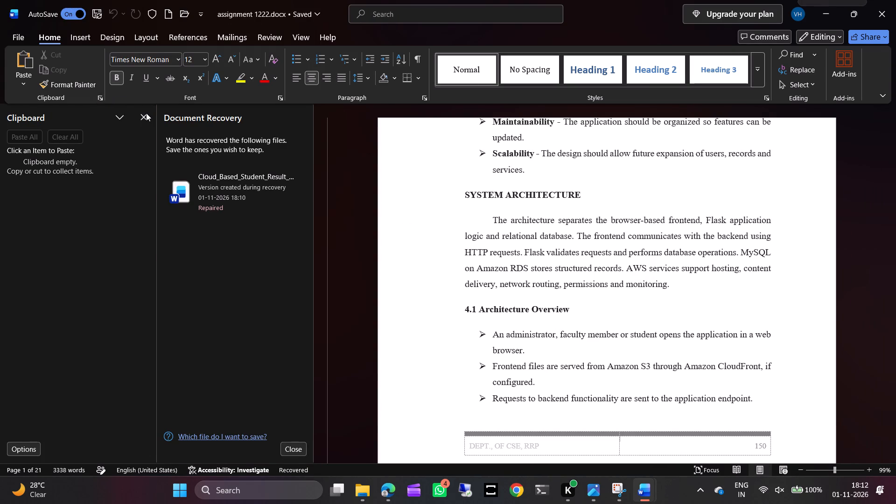
{"action": "left_click", "coordinate": [146, 113]}
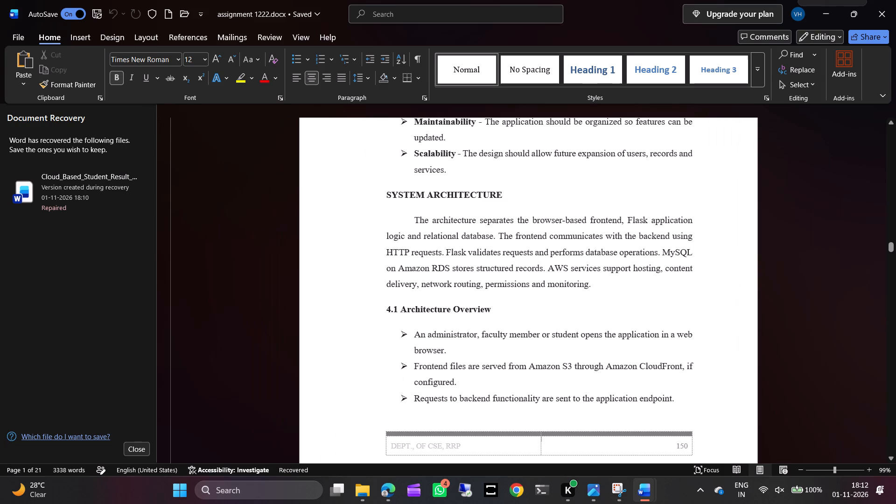
{"action": "left_click", "coordinate": [210, 159]}
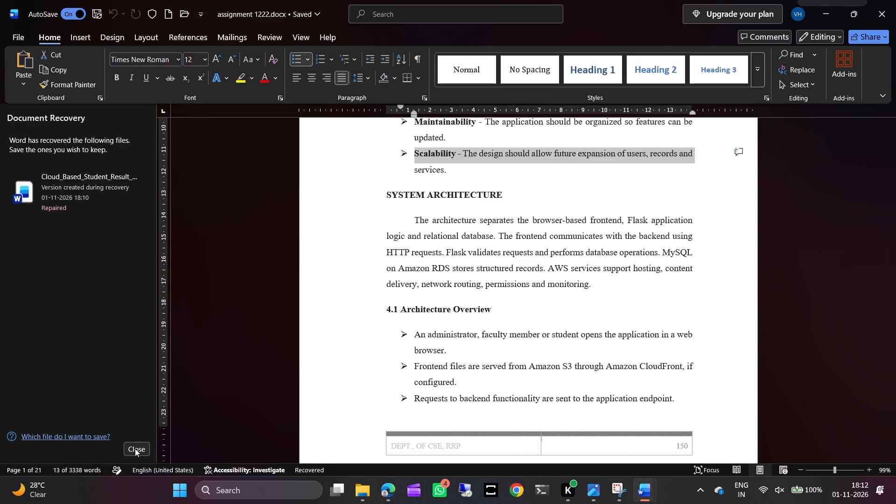
{"action": "left_click", "coordinate": [135, 448]}
{"action": "left_click", "coordinate": [345, 363]}
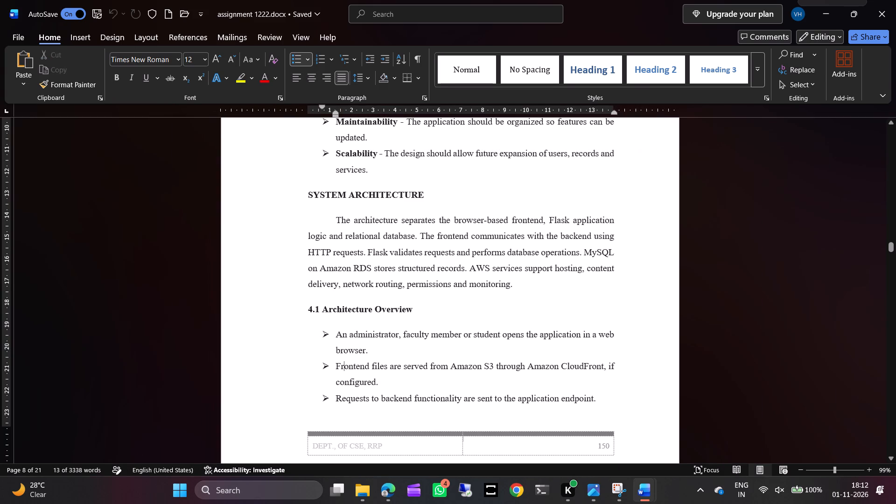
Review the report from "4.1 Architecture Overview" through the "4.5 Data Flow Diagram" section, checking the figures and page breaks.
{"action": "scroll", "coordinate": [385, 278], "scroll_direction": "down", "scroll_amount": 5}
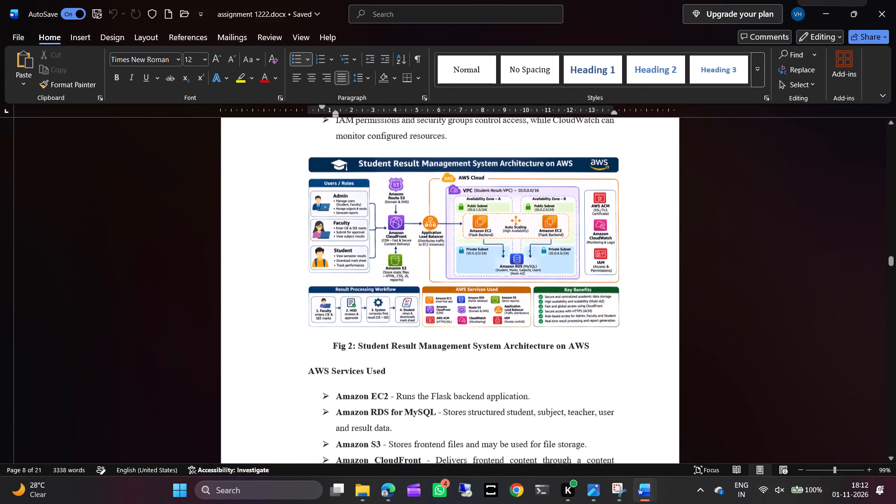
{"action": "scroll", "coordinate": [385, 278], "scroll_direction": "down", "scroll_amount": 4}
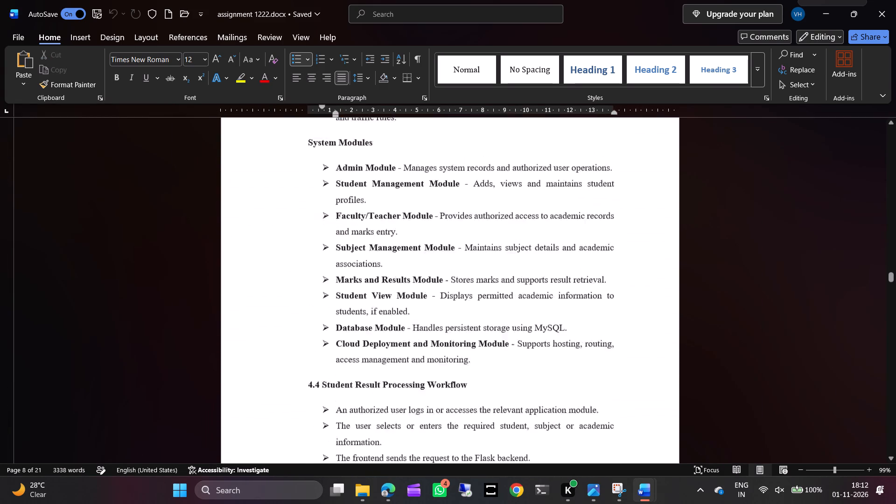
{"action": "scroll", "coordinate": [385, 278], "scroll_direction": "down", "scroll_amount": 5}
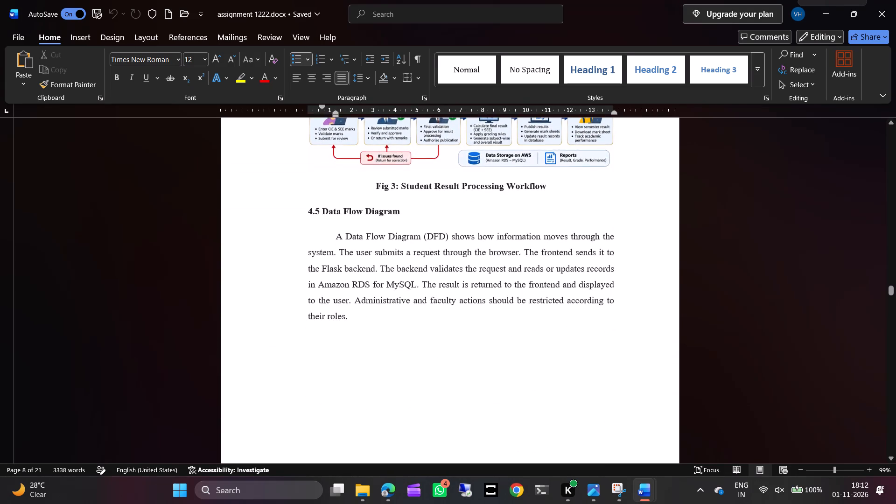
{"action": "scroll", "coordinate": [385, 278], "scroll_direction": "down", "scroll_amount": 4}
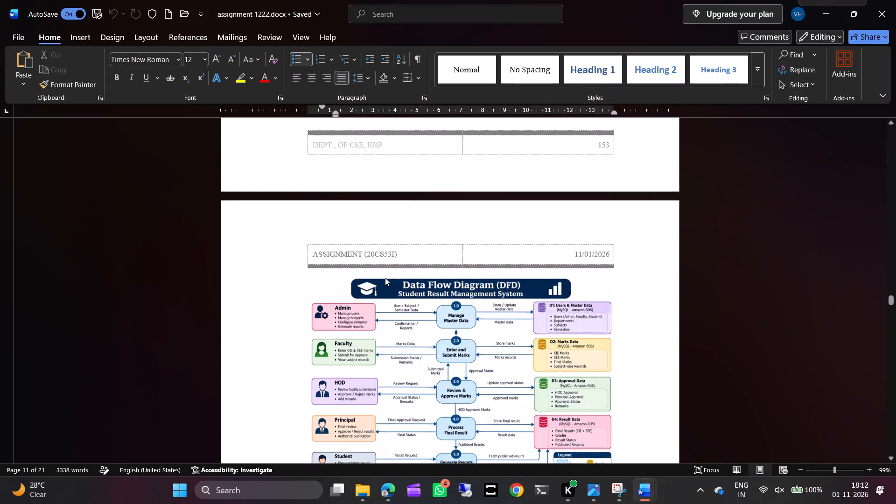
{"action": "scroll", "coordinate": [385, 278], "scroll_direction": "down", "scroll_amount": 1}
{"action": "scroll", "coordinate": [385, 278], "scroll_direction": "up", "scroll_amount": 3}
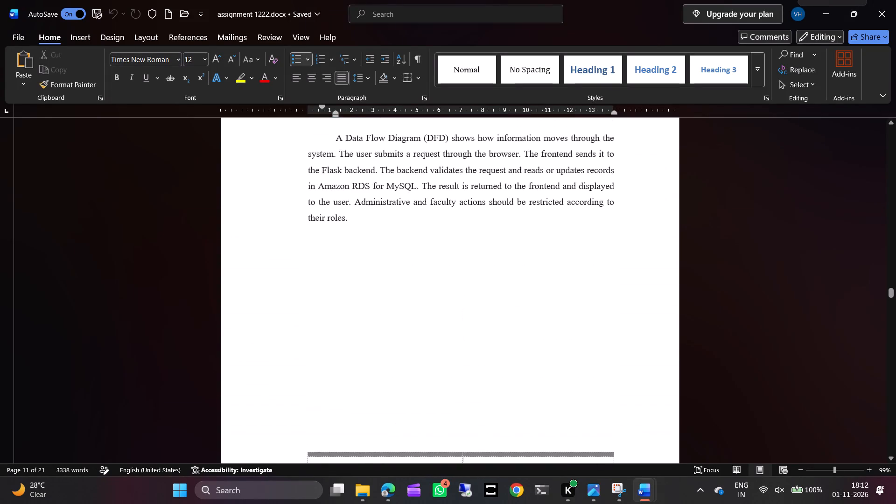
{"action": "scroll", "coordinate": [385, 278], "scroll_direction": "down", "scroll_amount": 2}
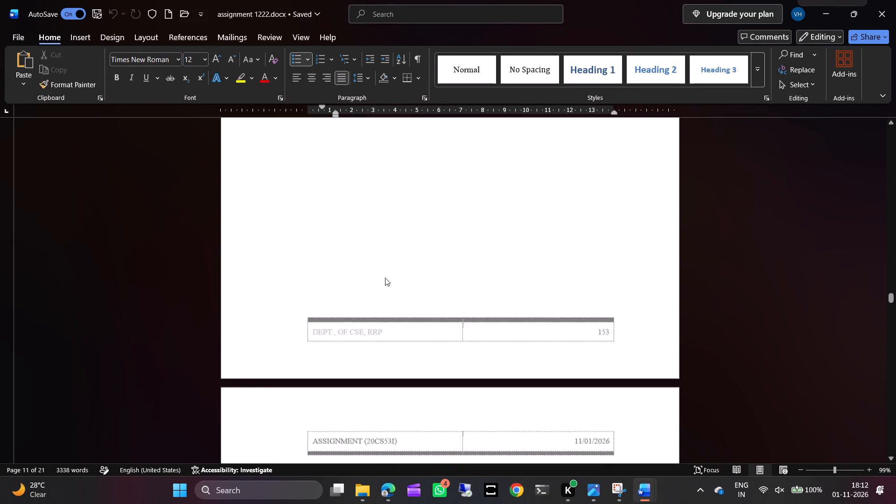
Shrink the Data Flow Diagram picture in height and width so it fits on the preceding page below the section 4.5 text.
{"action": "scroll", "coordinate": [385, 278], "scroll_direction": "down", "scroll_amount": 2}
{"action": "left_click", "coordinate": [385, 278]}
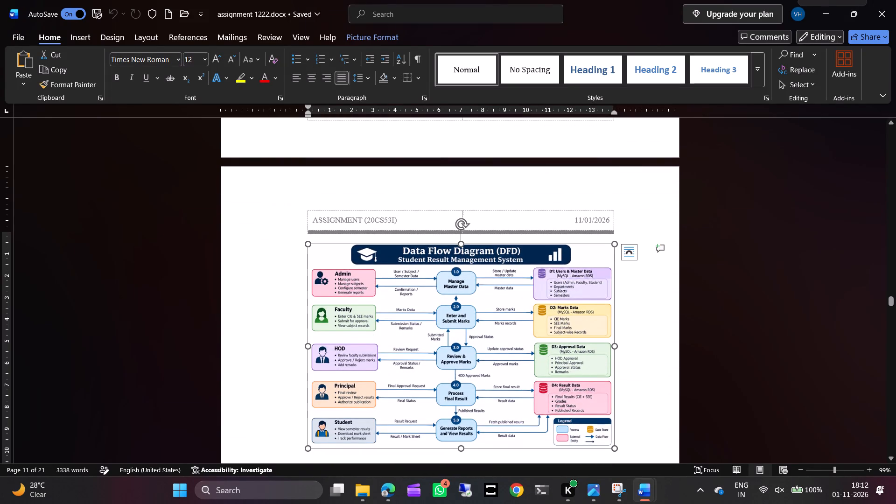
{"action": "left_click_drag", "start_coordinate": [463, 449], "coordinate": [468, 416]}
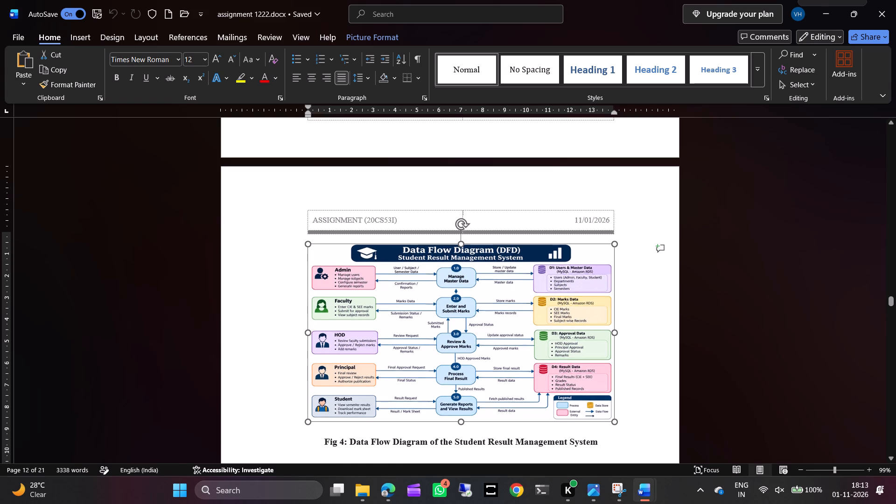
{"action": "left_click_drag", "start_coordinate": [468, 416], "coordinate": [470, 410]}
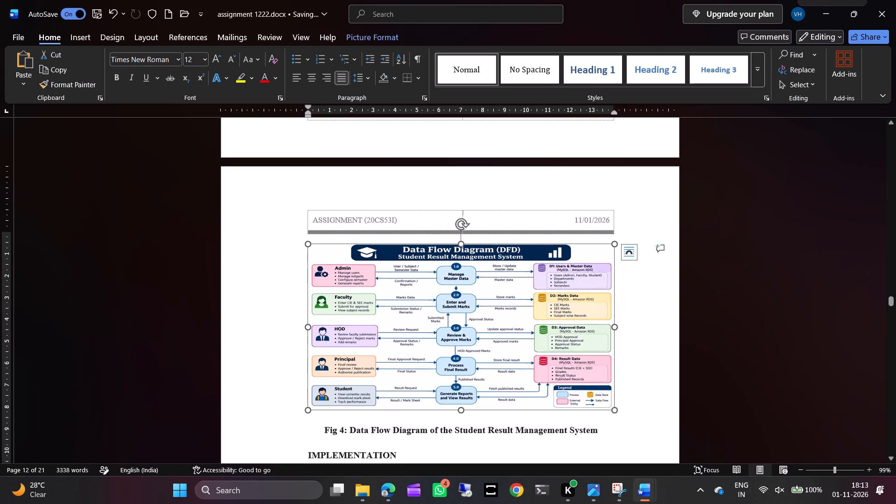
{"action": "left_click_drag", "start_coordinate": [617, 412], "coordinate": [583, 371]}
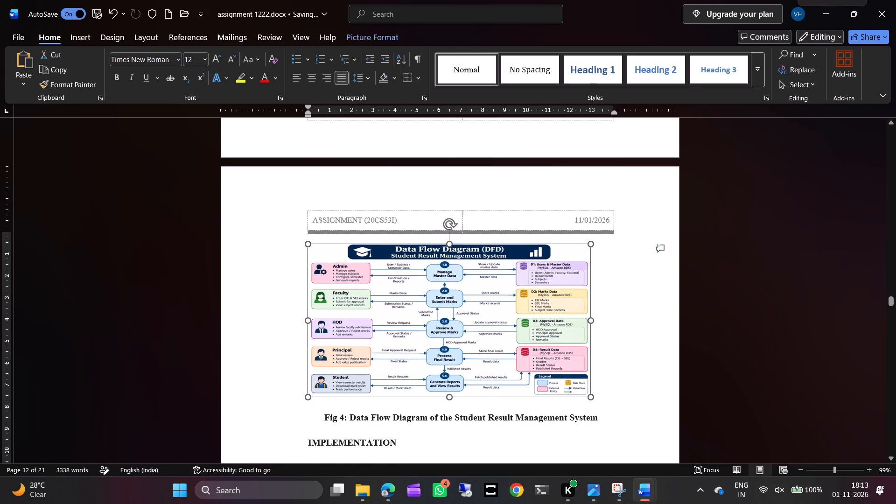
{"action": "left_click_drag", "start_coordinate": [583, 371], "coordinate": [561, 351]}
{"action": "scroll", "coordinate": [490, 256], "scroll_direction": "up", "scroll_amount": 1}
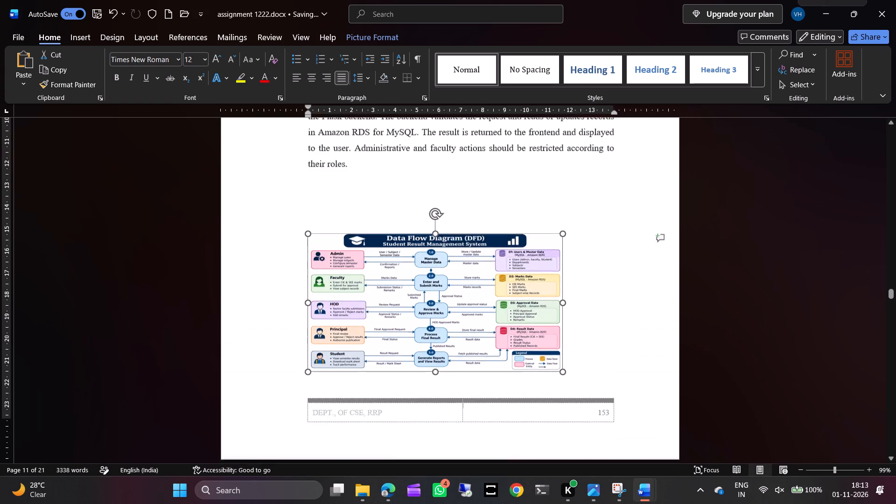
Delete the two empty lines between the section 4.5 paragraph and the Data Flow Diagram picture.
{"action": "scroll", "coordinate": [490, 256], "scroll_direction": "up", "scroll_amount": 1}
{"action": "left_click", "coordinate": [394, 245]}
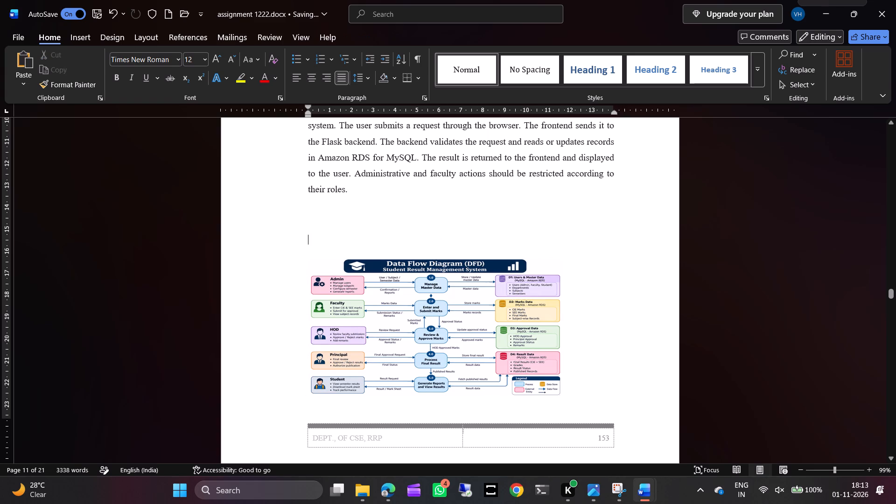
{"action": "key", "text": "BackSpace"}
{"action": "key", "text": "BackSpace"}
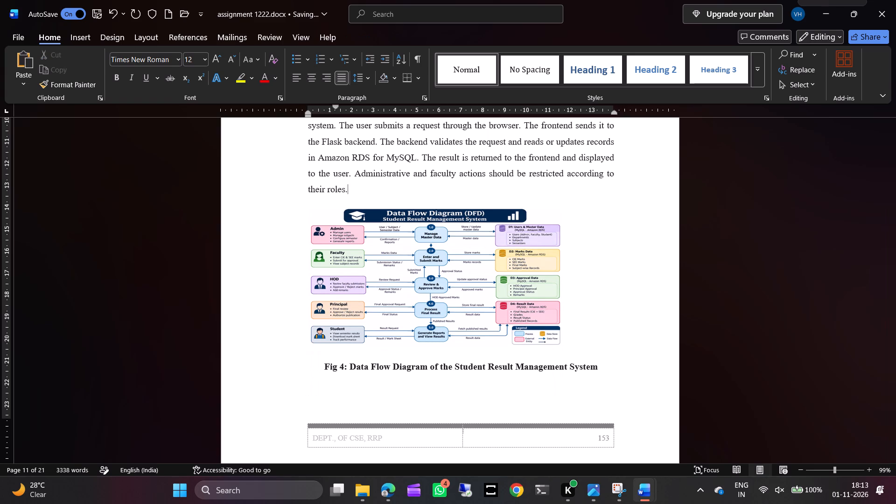
{"action": "key", "text": "Down"}
Enlarge the Data Flow Diagram picture to nearly the full text width and stretch its height, keeping the Fig 4 caption on the same page.
{"action": "left_click", "coordinate": [417, 270]}
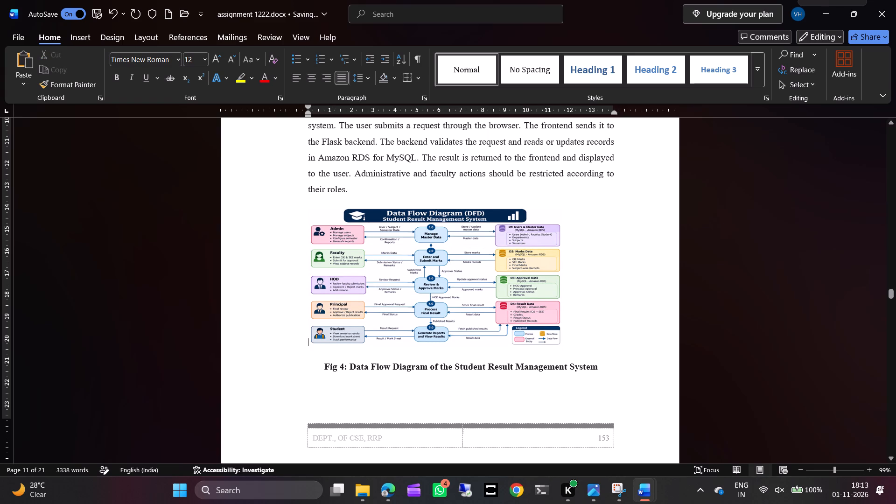
{"action": "left_click_drag", "start_coordinate": [562, 280], "coordinate": [603, 279]}
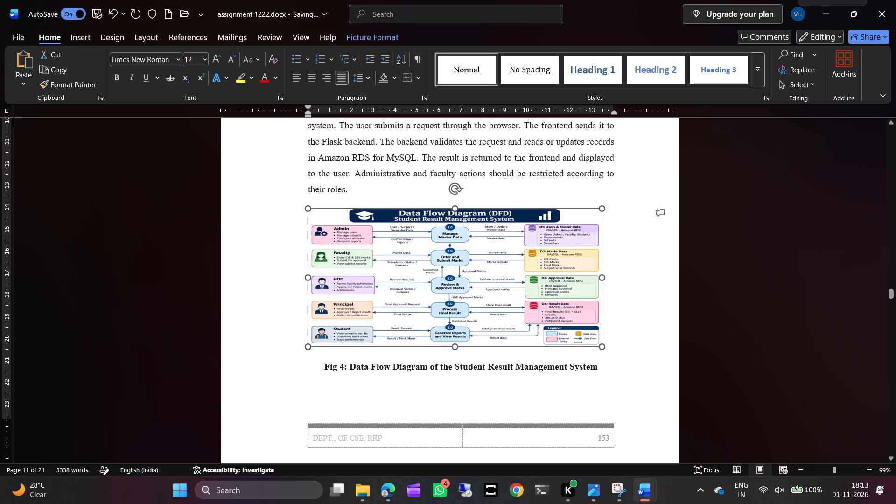
{"action": "left_click_drag", "start_coordinate": [603, 279], "coordinate": [610, 279]}
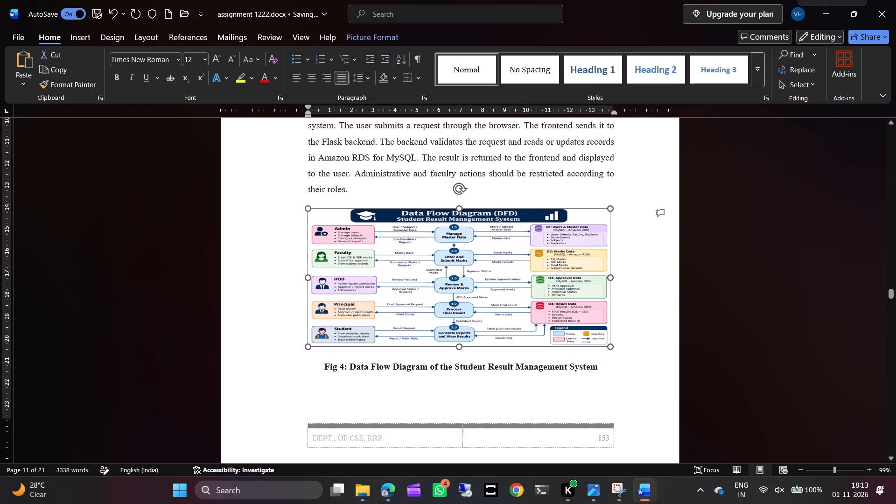
{"action": "left_click_drag", "start_coordinate": [460, 347], "coordinate": [465, 366]}
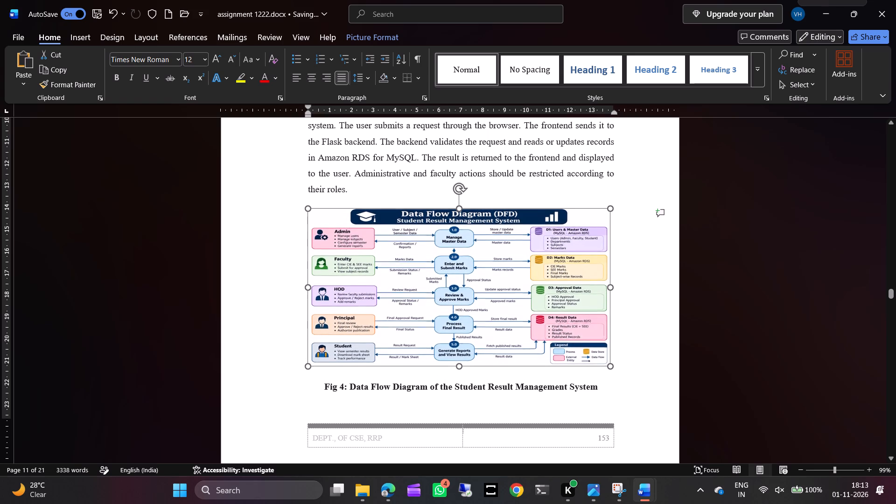
{"action": "left_click_drag", "start_coordinate": [465, 366], "coordinate": [469, 377]}
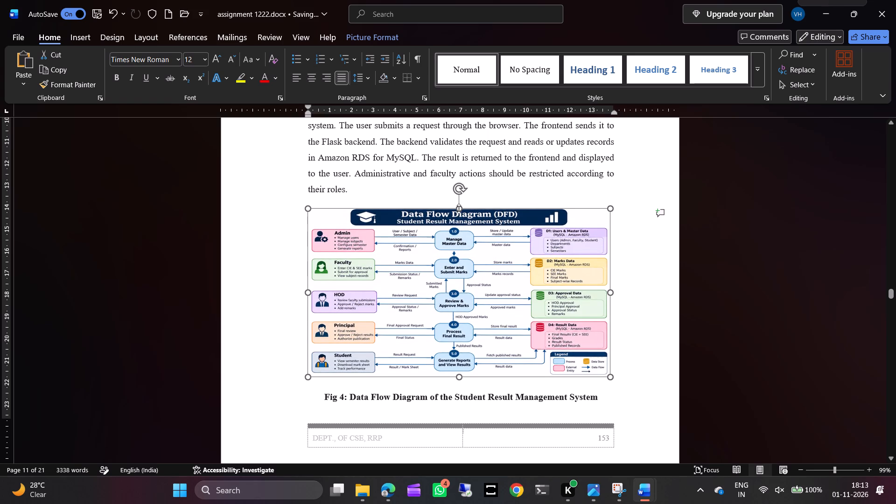
{"action": "left_click", "coordinate": [459, 209]}
{"action": "left_click", "coordinate": [445, 267]}
{"action": "left_click", "coordinate": [467, 350]}
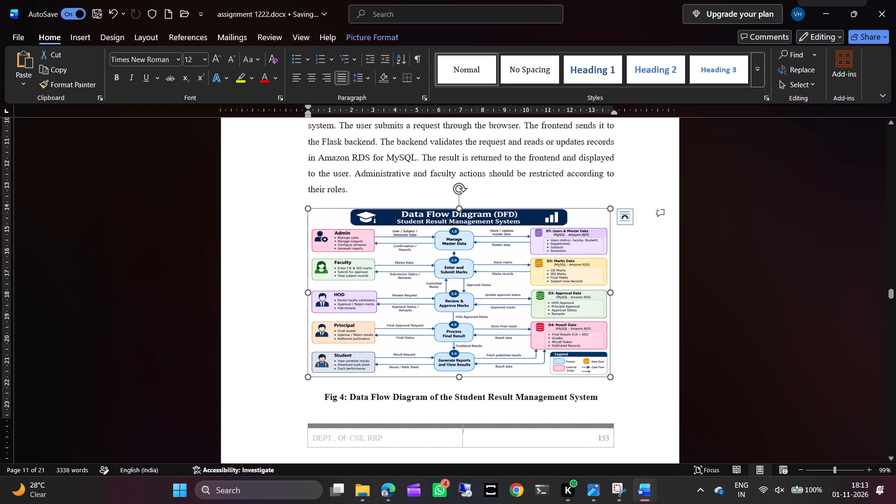
{"action": "left_click", "coordinate": [469, 398]}
{"action": "left_click", "coordinate": [461, 360]}
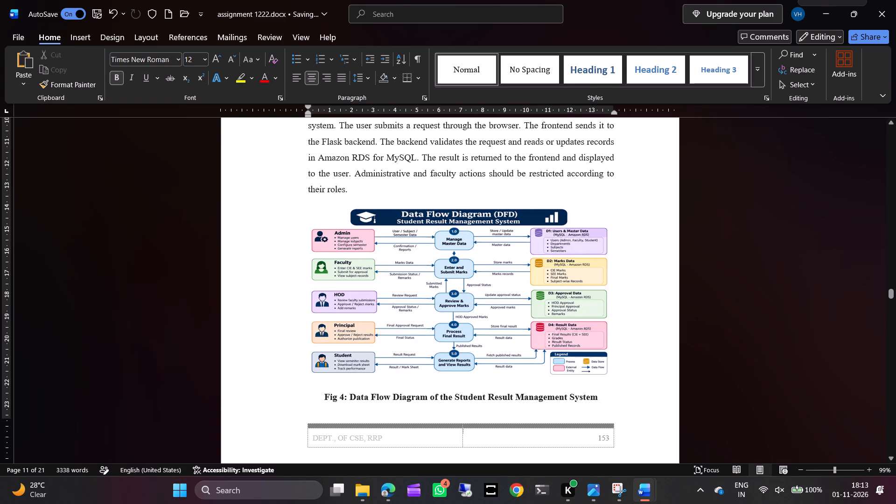
{"action": "left_click_drag", "start_coordinate": [457, 376], "coordinate": [462, 387]}
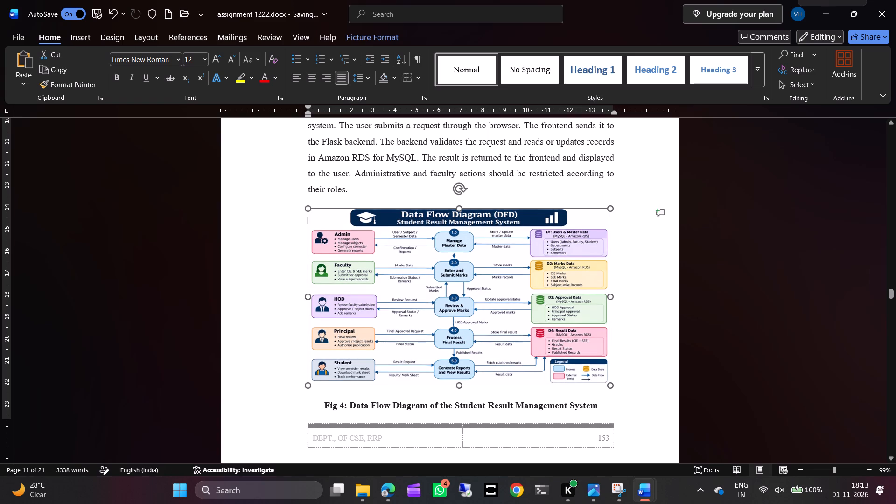
{"action": "left_click_drag", "start_coordinate": [462, 387], "coordinate": [463, 389]}
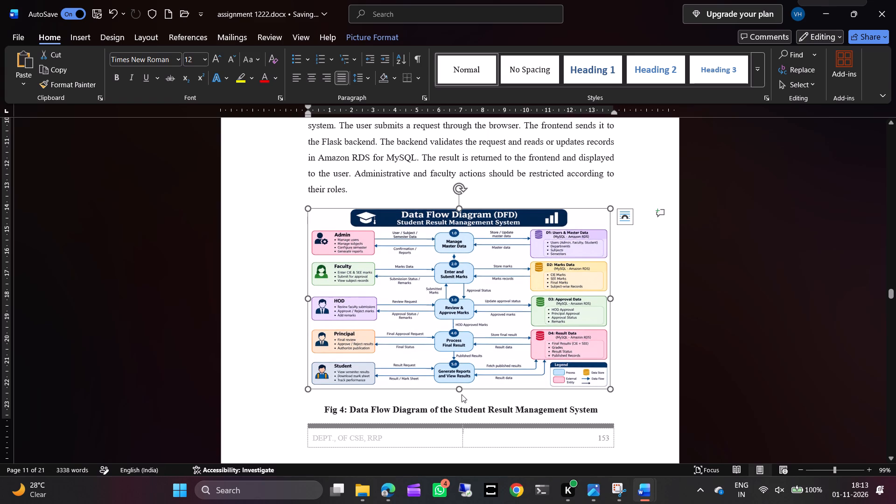
{"action": "left_click", "coordinate": [462, 394]}
Review the Implementation chapter from "5.1 Frontend Development" through the "5.8 AWS Deployment" list, checking text flow across the pages.
{"action": "scroll", "coordinate": [450, 399], "scroll_direction": "down", "scroll_amount": 1}
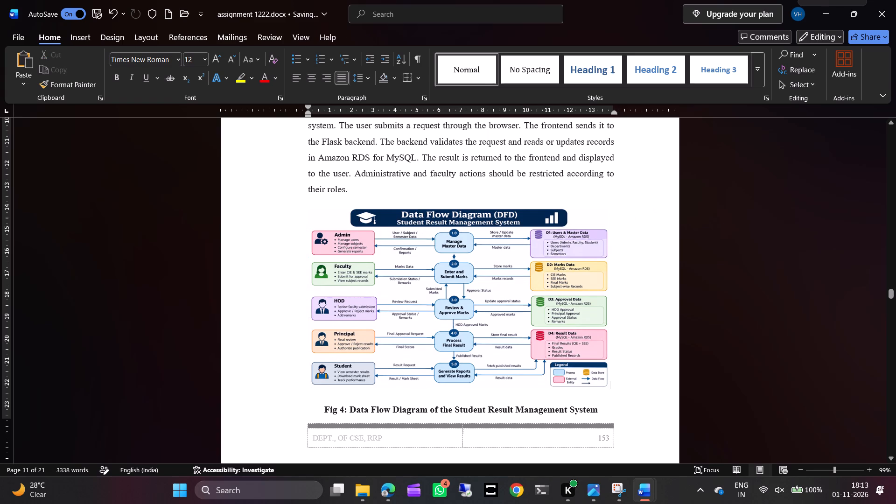
{"action": "scroll", "coordinate": [450, 399], "scroll_direction": "down", "scroll_amount": 2}
{"action": "left_click", "coordinate": [406, 325]}
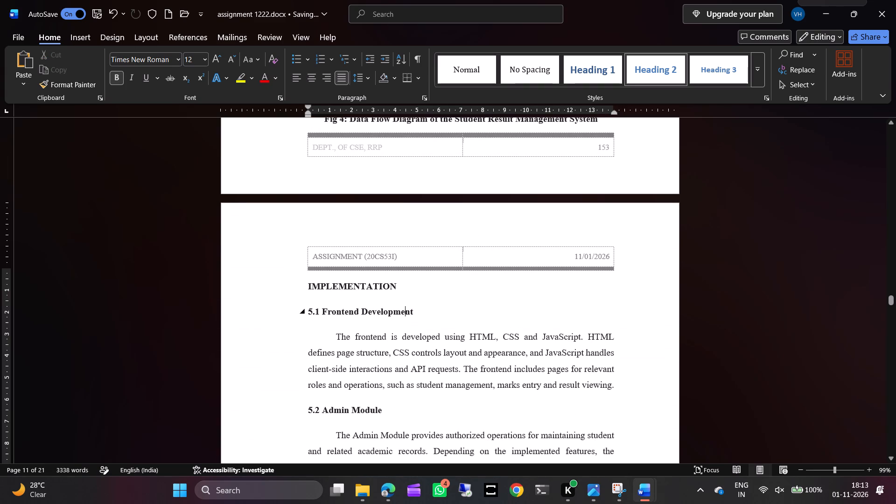
{"action": "key", "text": "Down"}
{"action": "key", "text": "Down"}
{"action": "key", "text": "Down"}
{"action": "key", "text": "Down"}
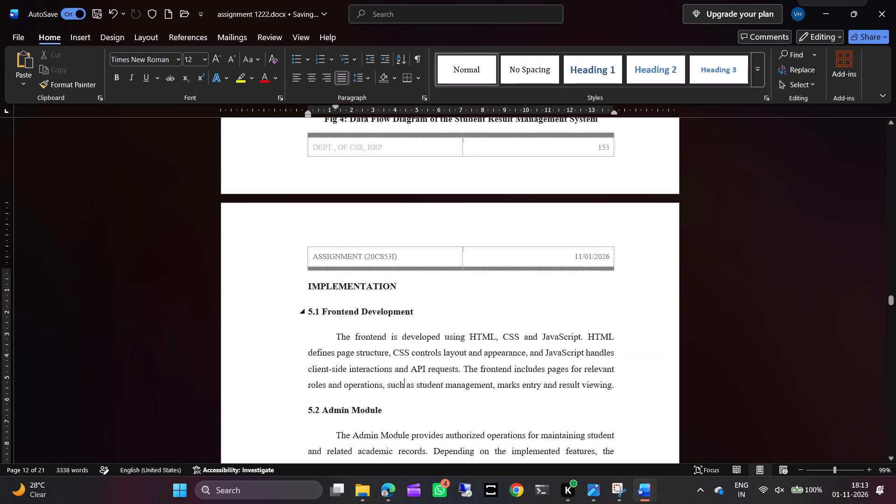
{"action": "key", "text": "Down"}
{"action": "key", "text": "Down"}
{"action": "key", "text": "Down"}
{"action": "key", "text": "Down"}
{"action": "key", "text": "Down"}
{"action": "key", "text": "Down"}
{"action": "key", "text": "Down"}
{"action": "key", "text": "Down"}
{"action": "key", "text": "Down"}
{"action": "key", "text": "Down"}
{"action": "key", "text": "Down"}
{"action": "key", "text": "Down"}
{"action": "key", "text": "Down"}
{"action": "key", "text": "Down"}
{"action": "key", "text": "Down"}
{"action": "key", "text": "Down"}
{"action": "key", "text": "Down"}
{"action": "key", "text": "Down"}
{"action": "key", "text": "Down"}
{"action": "key", "text": "Down"}
{"action": "key", "text": "Down"}
{"action": "key", "text": "Down"}
{"action": "key", "text": "Down"}
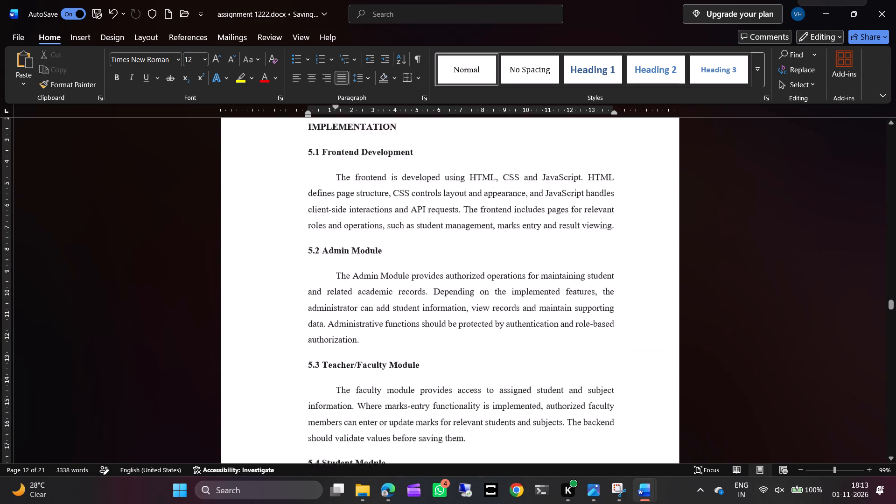
{"action": "key", "text": "Down"}
{"action": "key", "text": "Down"}
{"action": "key", "text": "Down"}
{"action": "key", "text": "Down"}
{"action": "key", "text": "Down"}
{"action": "key", "text": "Down"}
{"action": "key", "text": "Down"}
{"action": "key", "text": "Down"}
{"action": "key", "text": "Down"}
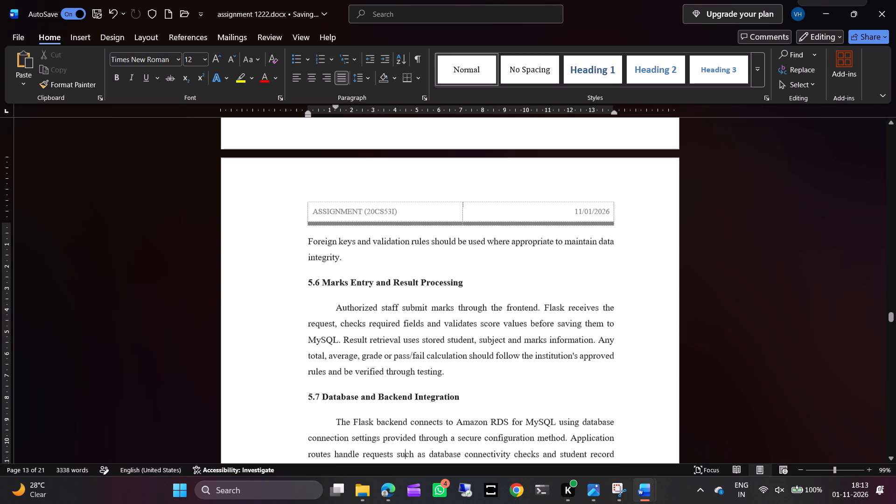
{"action": "key", "text": "Down"}
{"action": "key", "text": "Down"}
{"action": "key", "text": "Down"}
{"action": "key", "text": "Down"}
{"action": "key", "text": "Down"}
{"action": "key", "text": "Down"}
{"action": "key", "text": "Down"}
{"action": "key", "text": "Down"}
{"action": "key", "text": "Down"}
{"action": "key", "text": "Down"}
{"action": "key", "text": "Down"}
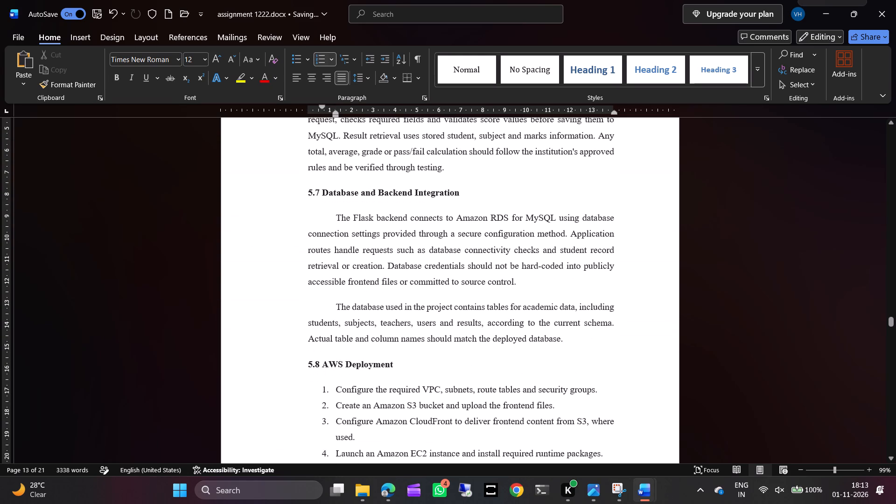
{"action": "key", "text": "Down"}
{"action": "key", "text": "Down"}
{"action": "key", "text": "Down"}
{"action": "key", "text": "Down"}
{"action": "key", "text": "Down"}
{"action": "key", "text": "Down"}
{"action": "key", "text": "Down"}
{"action": "key", "text": "Down"}
{"action": "key", "text": "Down"}
{"action": "key", "text": "Down"}
{"action": "key", "text": "Down"}
{"action": "key", "text": "Down"}
{"action": "key", "text": "Down"}
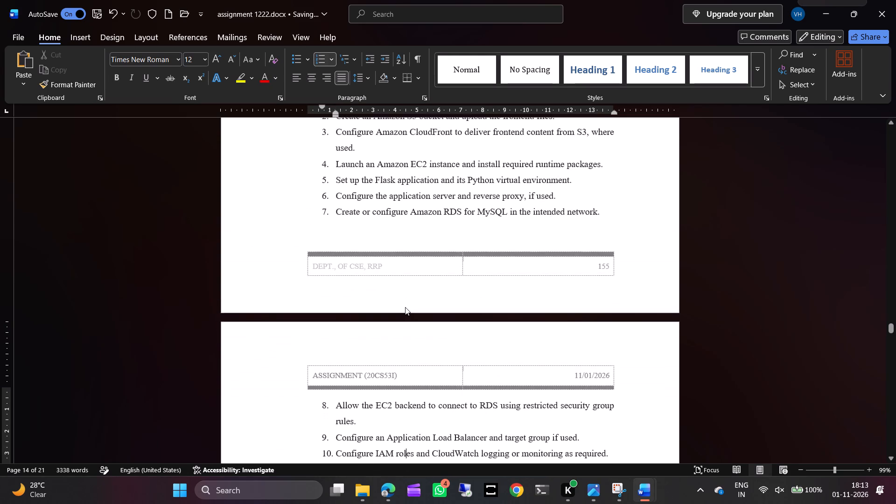
Review the pages from the end of the "5.8 AWS Deployment" list through the Amazon RDS and EC2 deployment sections, checking text flow and figure placement.
{"action": "scroll", "coordinate": [403, 361], "scroll_direction": "down", "scroll_amount": 1}
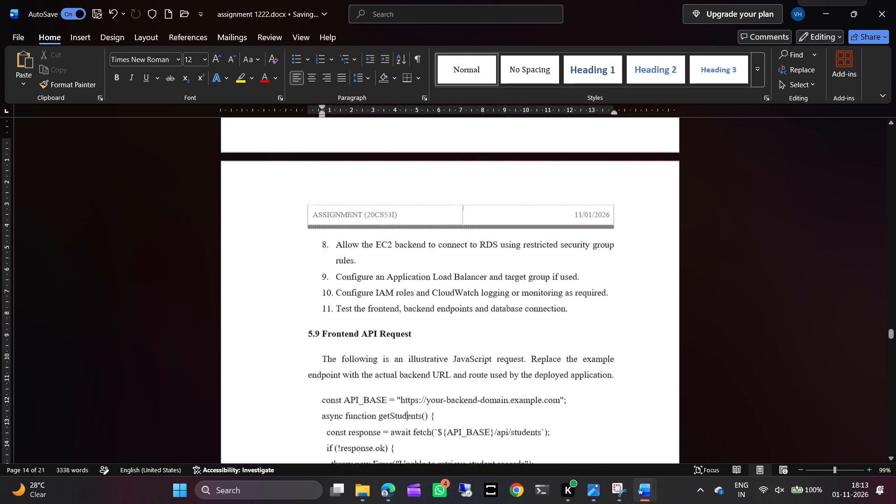
{"action": "scroll", "coordinate": [403, 361], "scroll_direction": "down", "scroll_amount": 3}
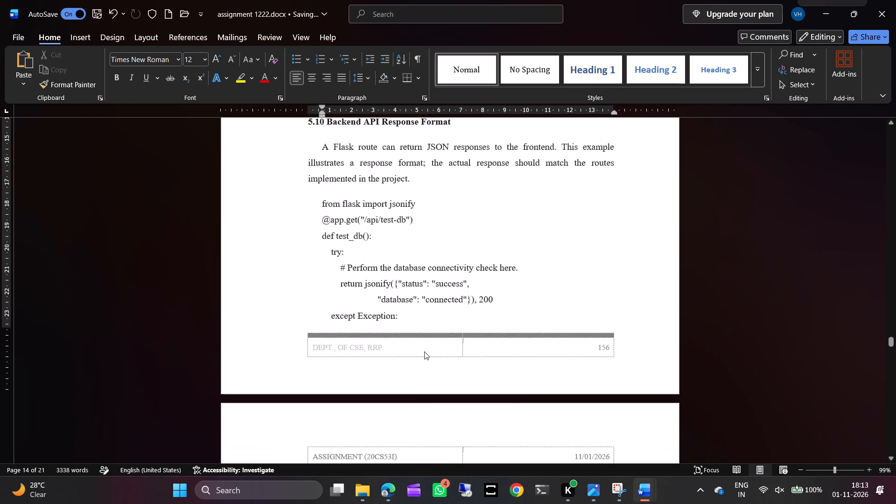
{"action": "scroll", "coordinate": [424, 351], "scroll_direction": "down", "scroll_amount": 3}
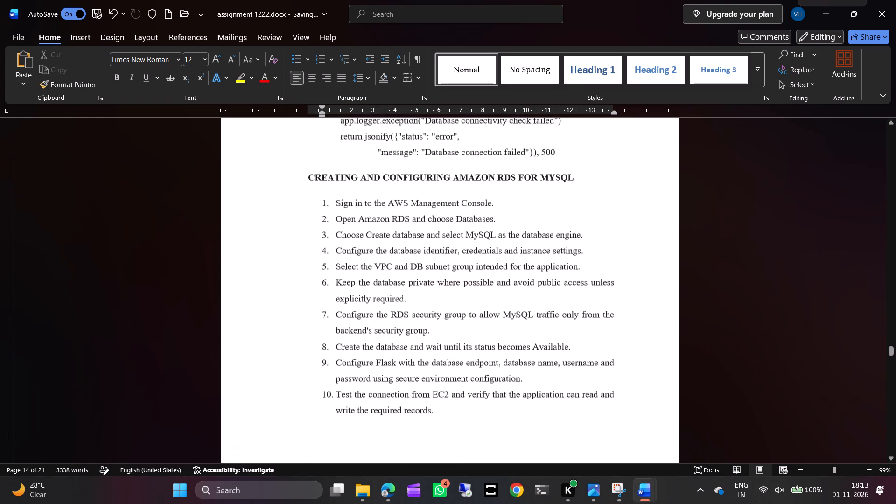
{"action": "scroll", "coordinate": [424, 351], "scroll_direction": "down", "scroll_amount": 5}
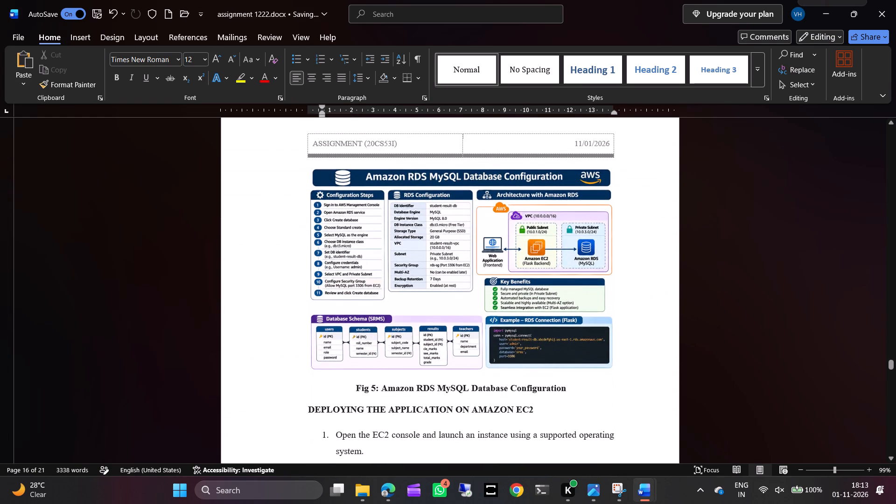
{"action": "scroll", "coordinate": [441, 329], "scroll_direction": "down", "scroll_amount": 2}
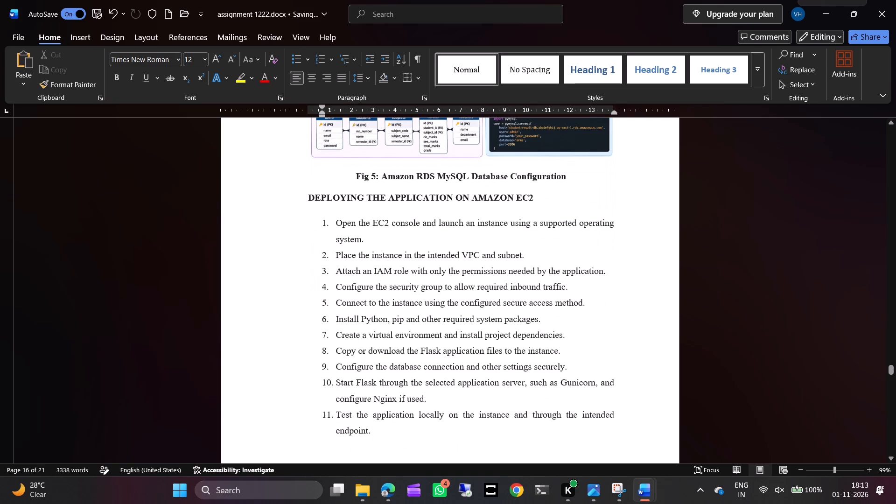
{"action": "scroll", "coordinate": [493, 273], "scroll_direction": "down", "scroll_amount": 2}
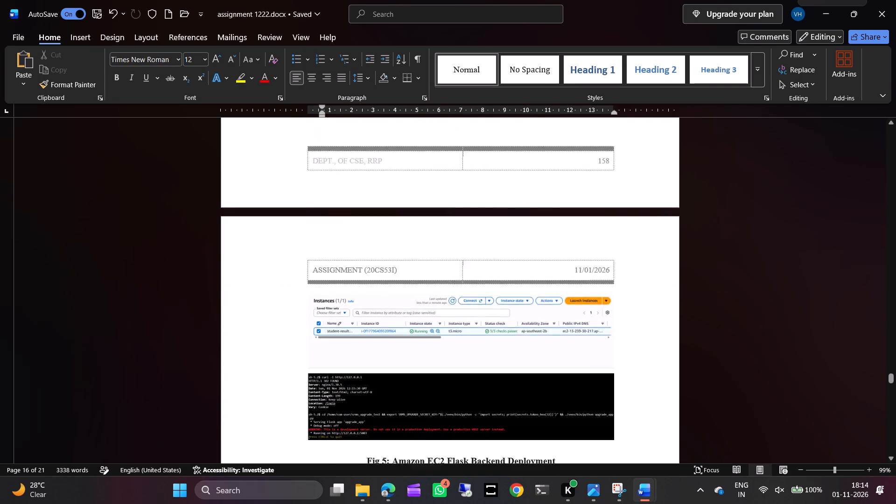
Stretch the black terminal picture above the "Amazon EC2 Flask Backend Deployment" caption slightly taller, keeping its full text width.
{"action": "scroll", "coordinate": [493, 273], "scroll_direction": "down", "scroll_amount": 2}
{"action": "left_click", "coordinate": [493, 263]}
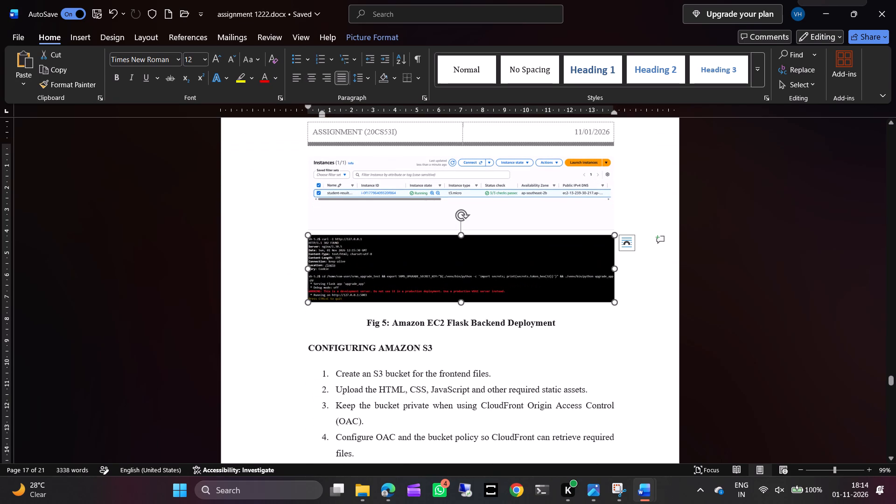
{"action": "left_click_drag", "start_coordinate": [462, 304], "coordinate": [462, 310]}
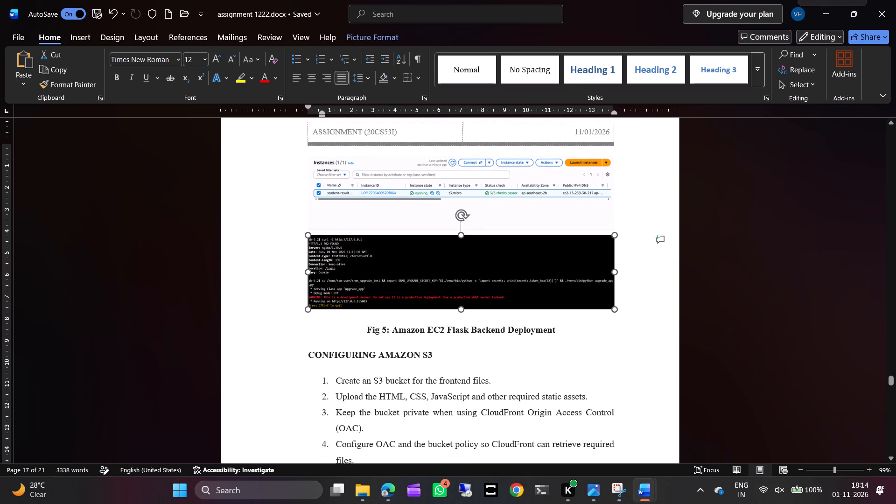
{"action": "left_click_drag", "start_coordinate": [462, 310], "coordinate": [462, 316]}
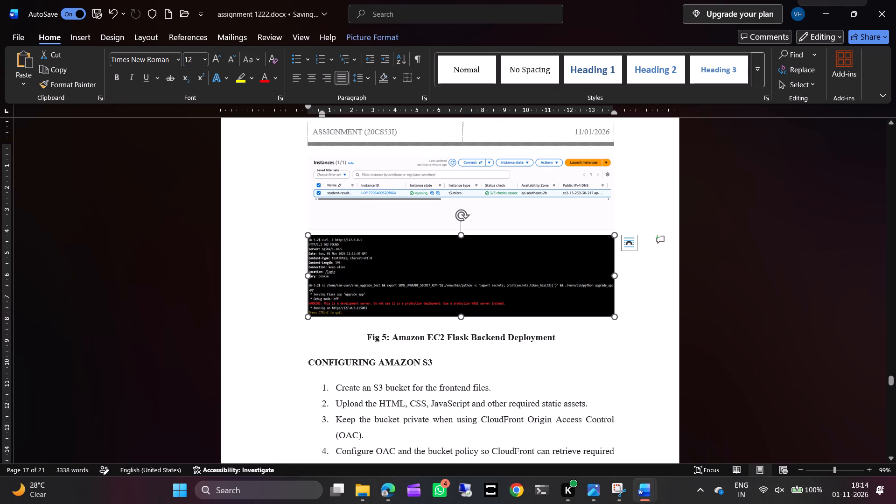
Review the pages from "CONFIGURING AMAZON S3" through the Testing chapter, its results table and the screenshot placeholders.
{"action": "scroll", "coordinate": [459, 334], "scroll_direction": "down", "scroll_amount": 2}
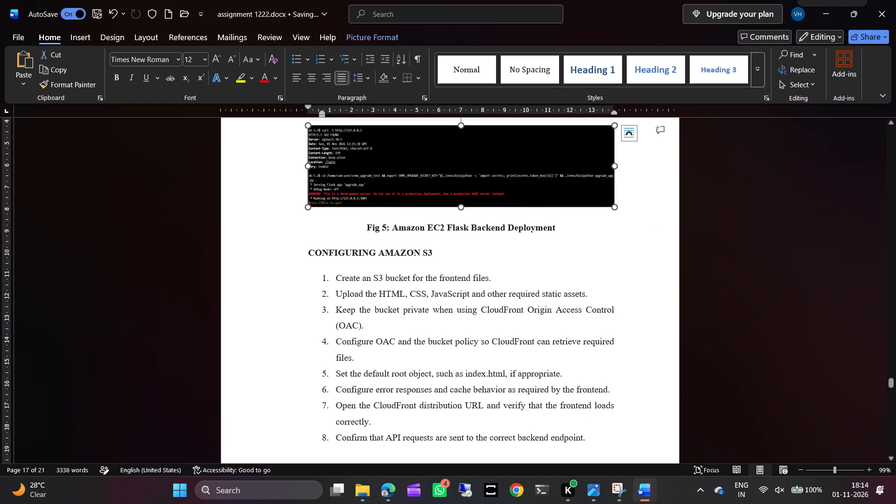
{"action": "scroll", "coordinate": [406, 285], "scroll_direction": "down", "scroll_amount": 4}
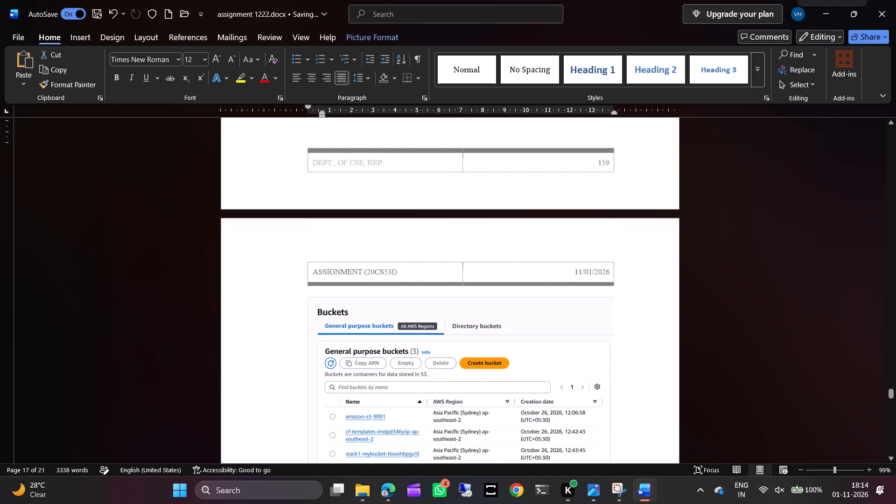
{"action": "scroll", "coordinate": [406, 285], "scroll_direction": "down", "scroll_amount": 2}
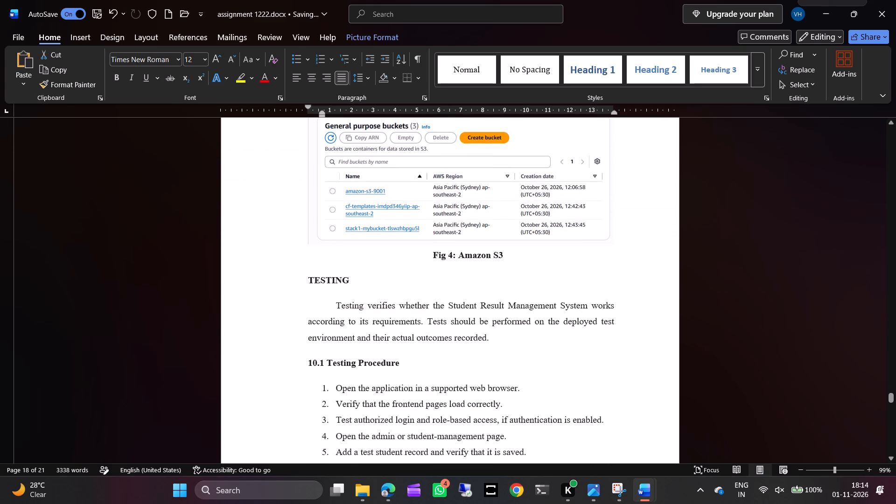
{"action": "scroll", "coordinate": [410, 357], "scroll_direction": "down", "scroll_amount": 4}
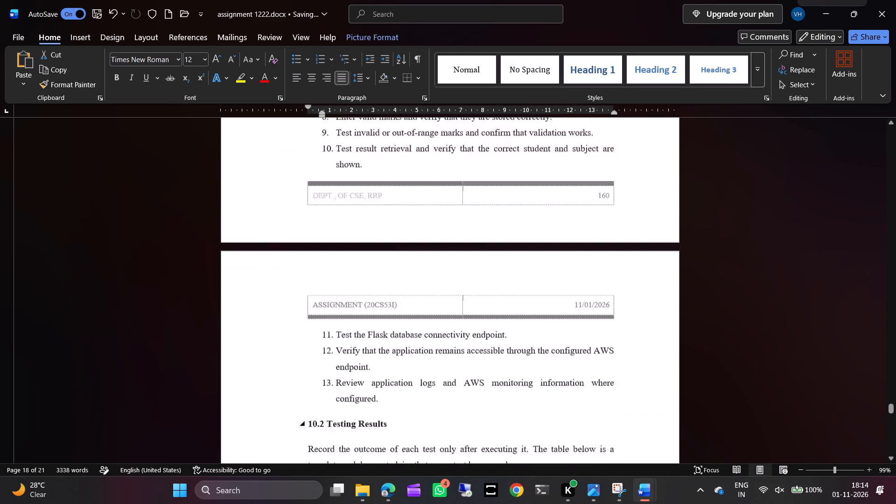
{"action": "scroll", "coordinate": [410, 357], "scroll_direction": "down", "scroll_amount": 3}
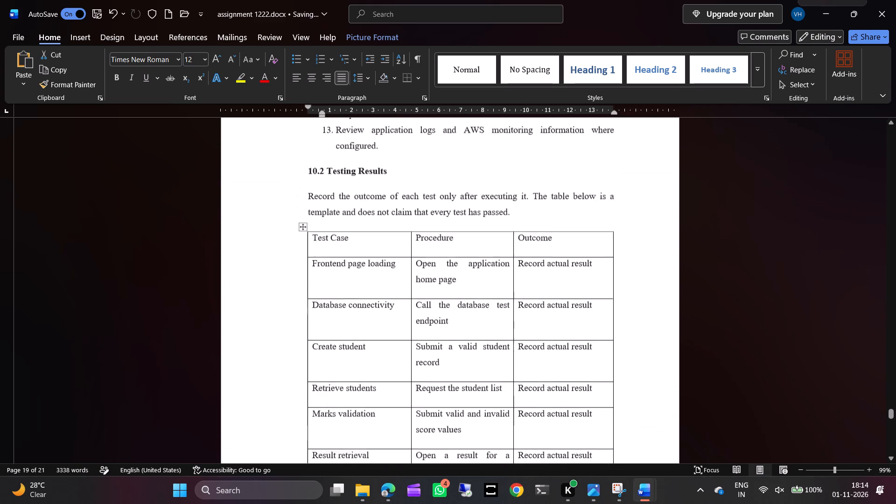
{"action": "scroll", "coordinate": [427, 350], "scroll_direction": "down", "scroll_amount": 5}
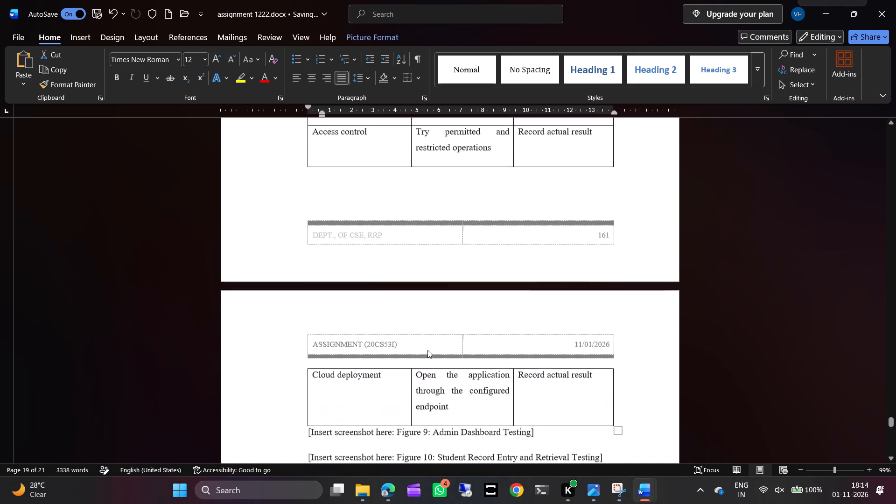
{"action": "scroll", "coordinate": [427, 350], "scroll_direction": "down", "scroll_amount": 1}
Make the "Test Case", "Procedure" and "Outcome" headings of the 10.2 Testing Results table bold.
{"action": "scroll", "coordinate": [427, 350], "scroll_direction": "up", "scroll_amount": 3}
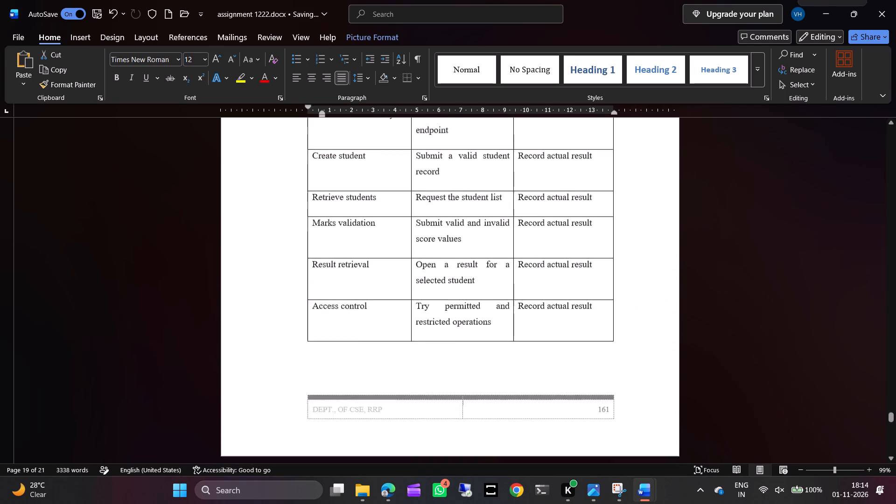
{"action": "scroll", "coordinate": [427, 350], "scroll_direction": "up", "scroll_amount": 1}
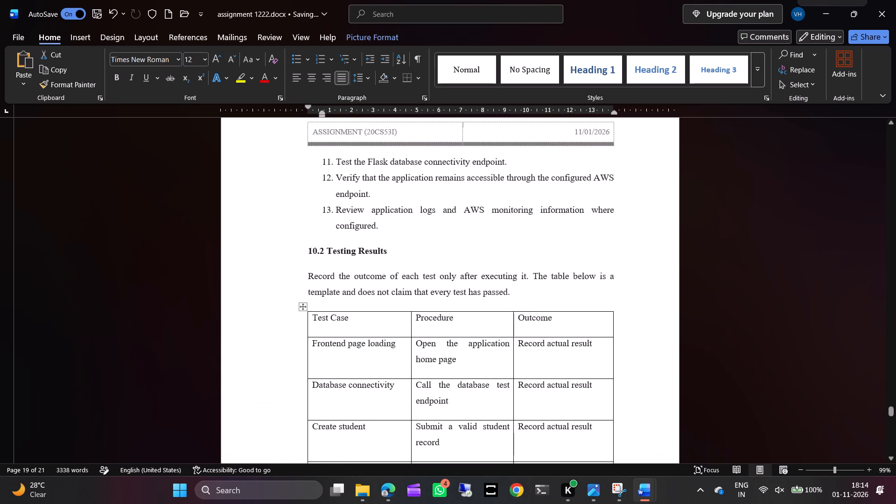
{"action": "left_click_drag", "start_coordinate": [313, 321], "coordinate": [347, 318]}
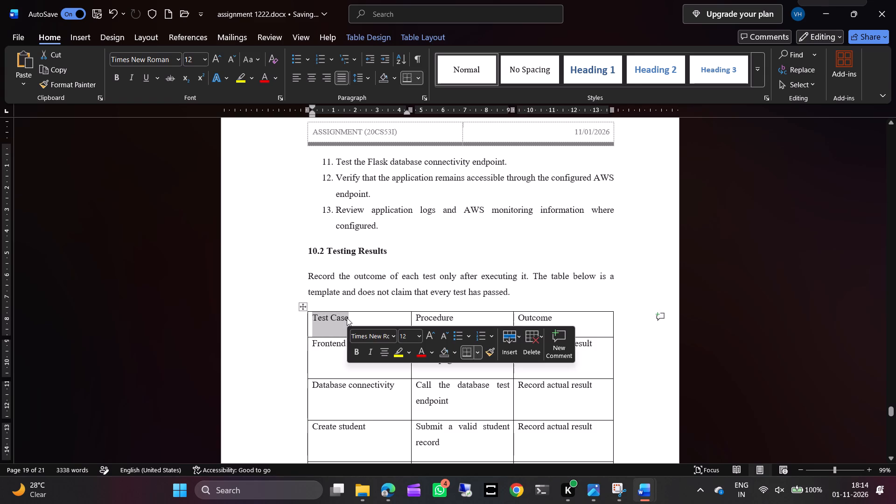
{"action": "left_click", "coordinate": [357, 319]}
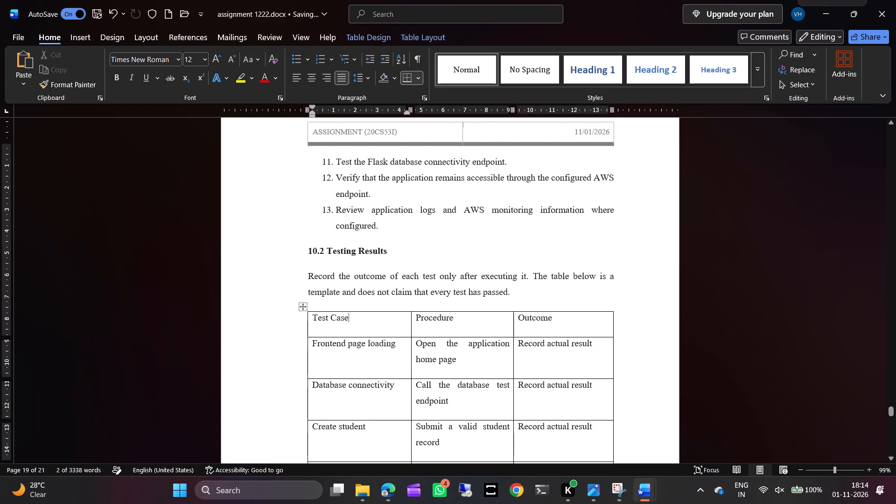
{"action": "left_click_drag", "start_coordinate": [357, 319], "coordinate": [317, 322]}
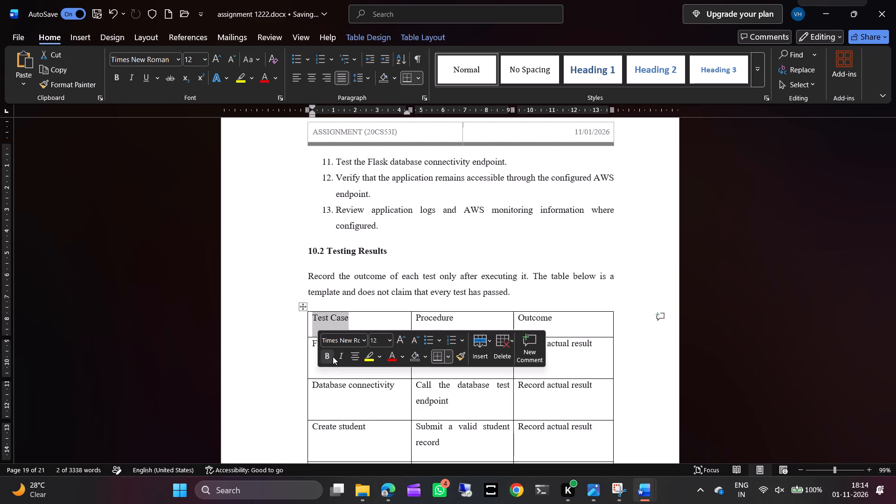
{"action": "left_click", "coordinate": [333, 357]}
{"action": "left_click_drag", "start_coordinate": [417, 322], "coordinate": [450, 323]}
{"action": "left_click", "coordinate": [450, 323]}
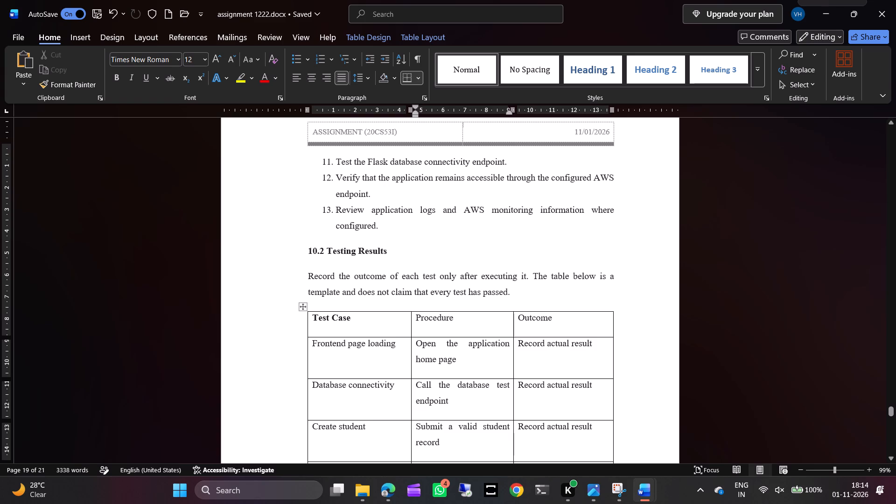
{"action": "left_click_drag", "start_coordinate": [460, 318], "coordinate": [414, 320]}
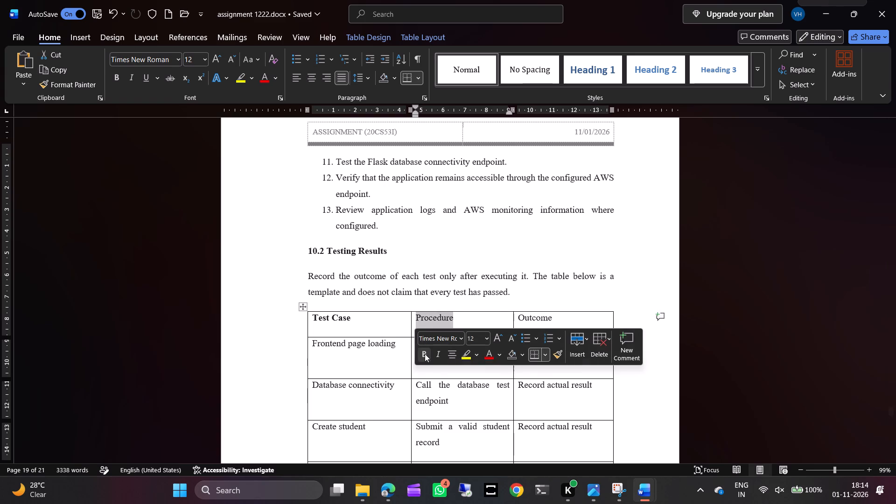
{"action": "left_click", "coordinate": [425, 354]}
{"action": "left_click_drag", "start_coordinate": [554, 319], "coordinate": [543, 322]}
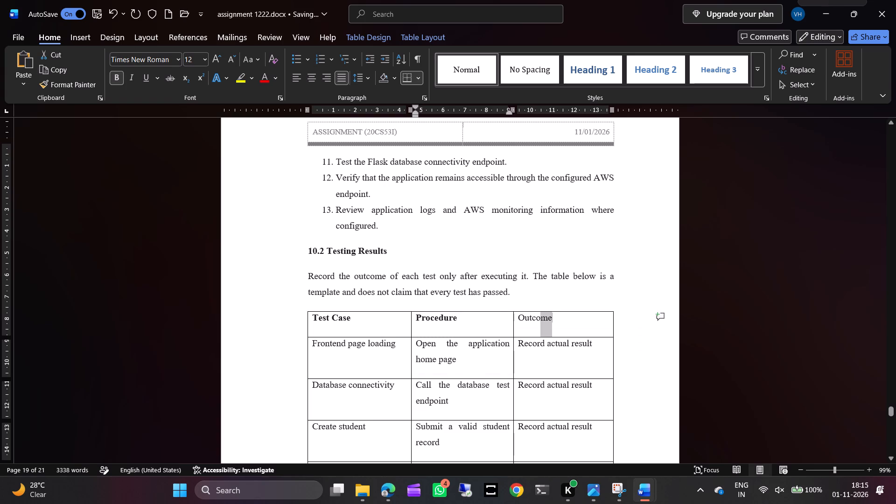
{"action": "left_click_drag", "start_coordinate": [543, 322], "coordinate": [517, 323]}
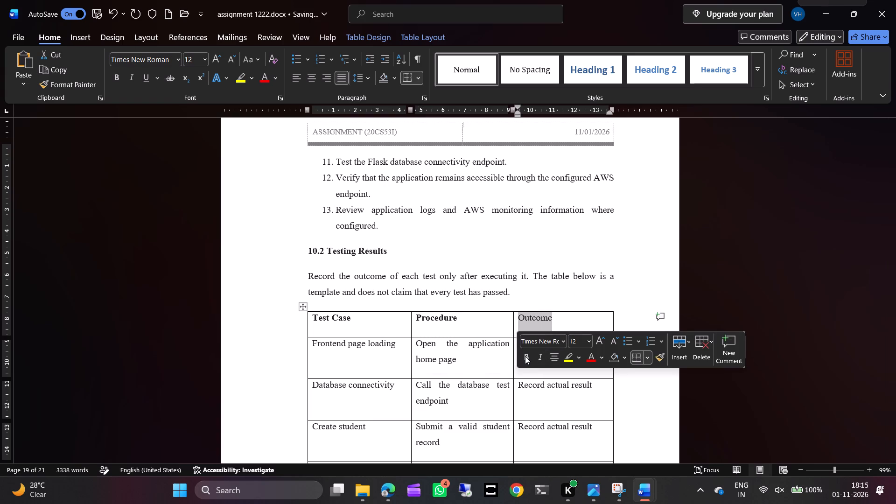
{"action": "left_click", "coordinate": [525, 356]}
Check the screenshot placeholders for Figures 9 to 14, then switch to the AWS console in Edge and search for "ec2".
{"action": "scroll", "coordinate": [444, 309], "scroll_direction": "down", "scroll_amount": 3}
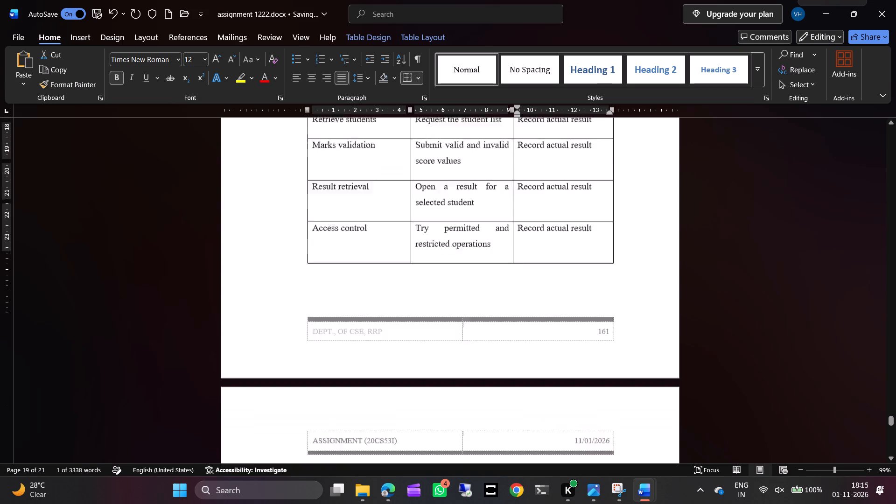
{"action": "scroll", "coordinate": [444, 309], "scroll_direction": "down", "scroll_amount": 1}
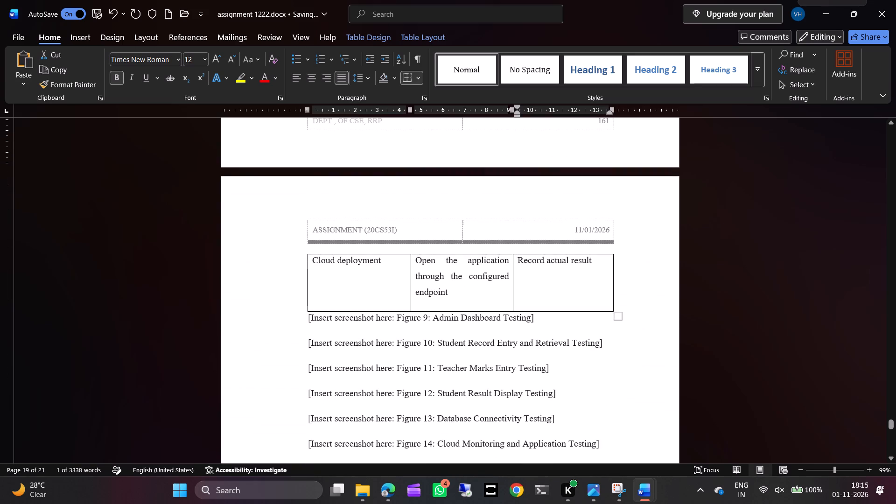
{"action": "left_click", "coordinate": [389, 488]}
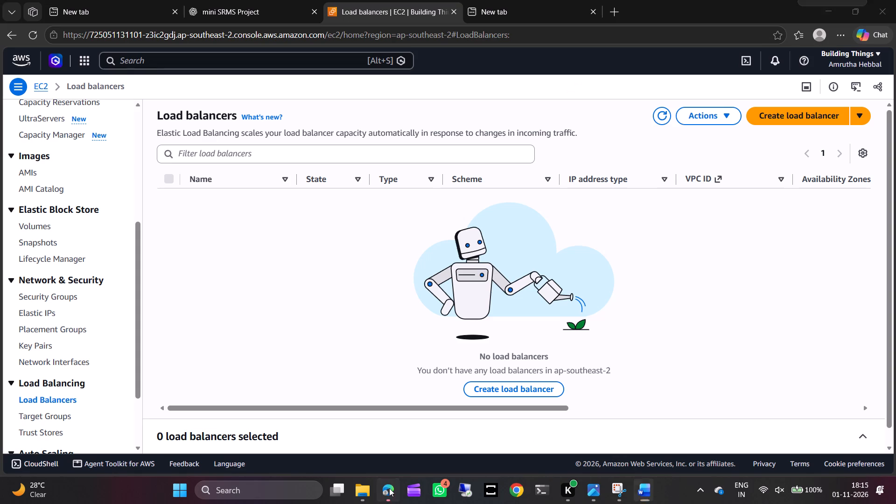
{"action": "left_click", "coordinate": [253, 59]}
{"action": "type", "text": "ec2"}
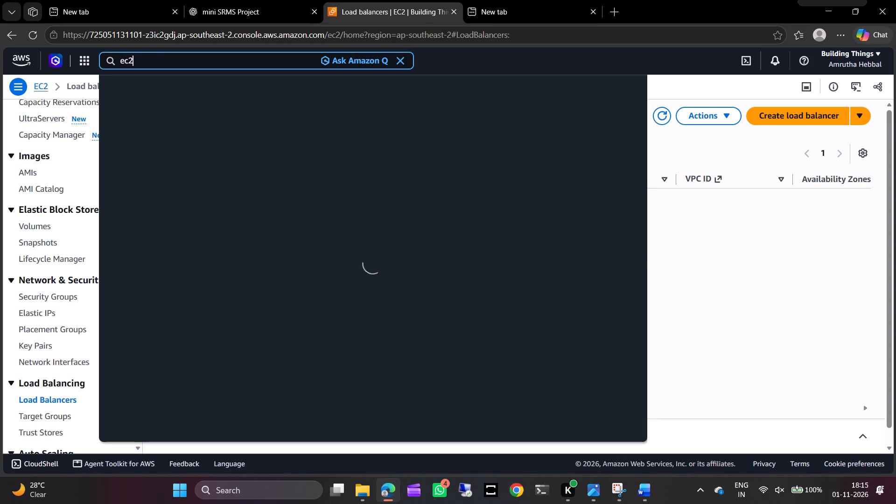
{"action": "key", "text": "Return"}
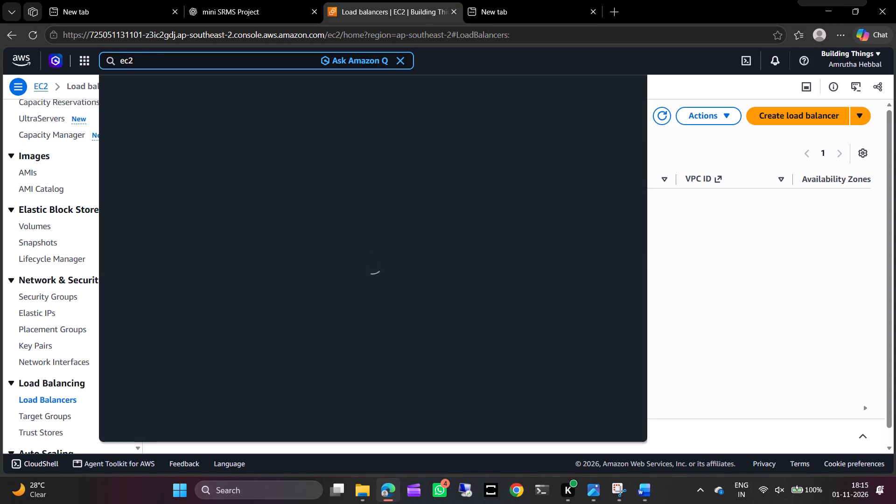